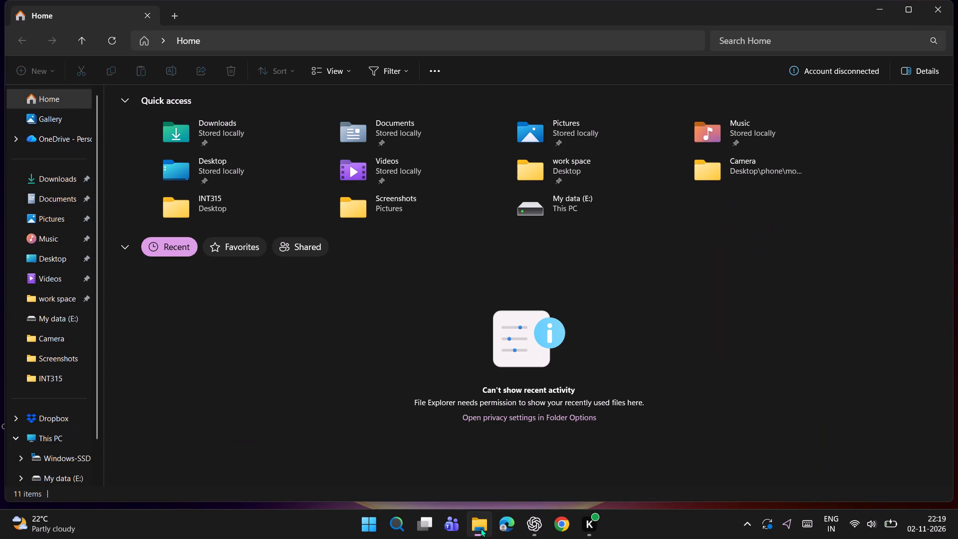
pyautogui.click(67, 169)
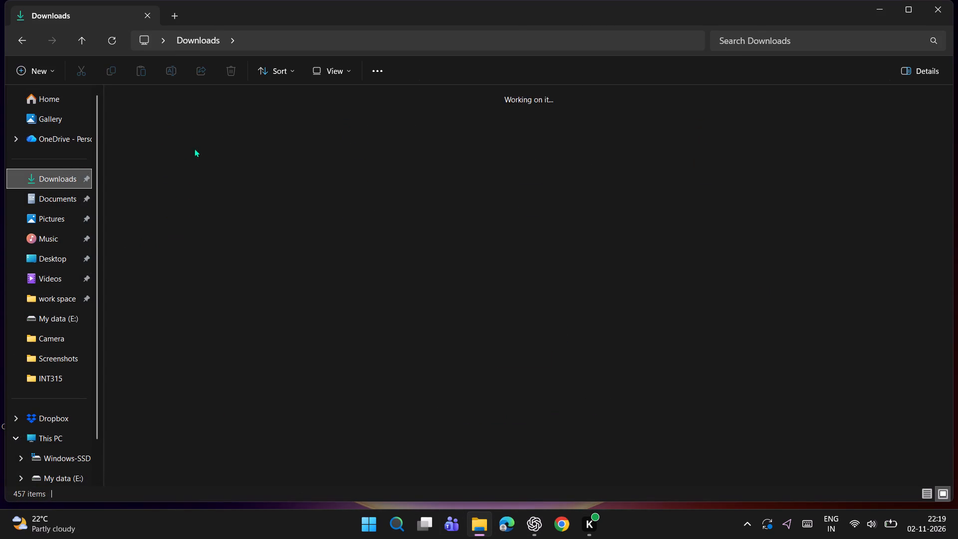
pyautogui.doubleClick(165, 126)
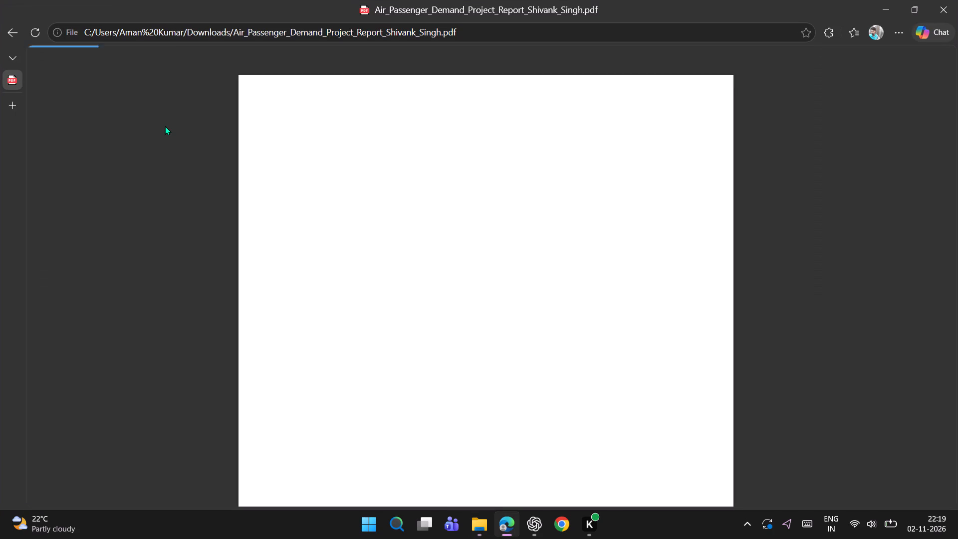
pyautogui.scroll(5, 470, 307)
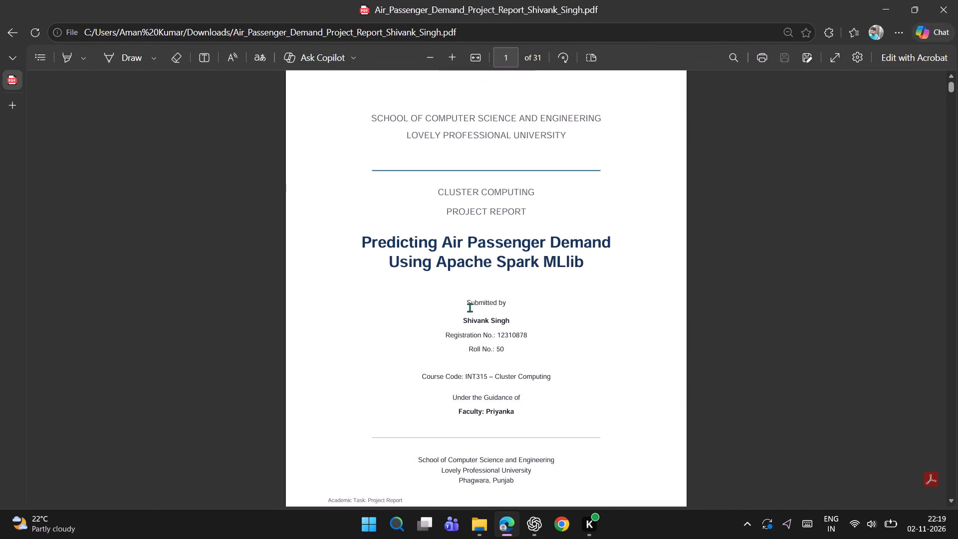
pyautogui.scroll(-1, 470, 307)
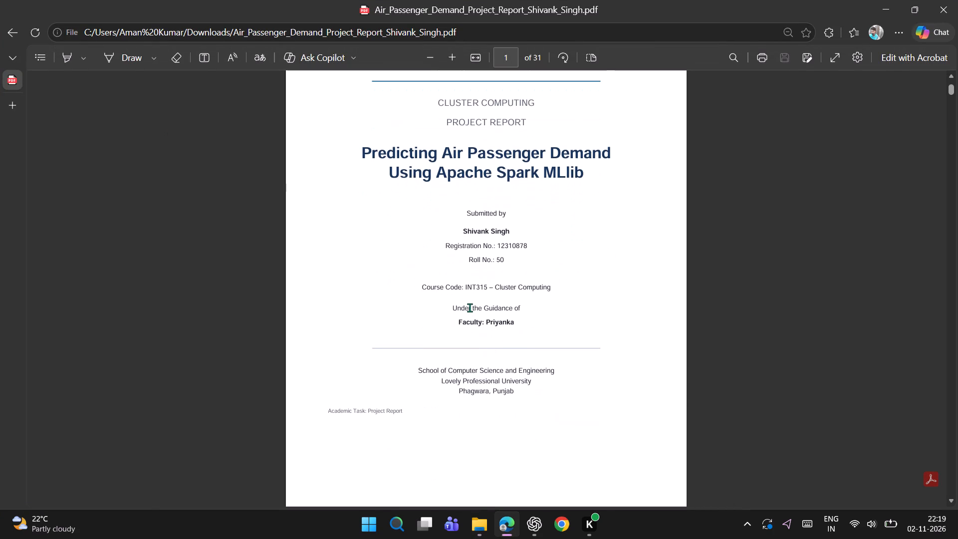
pyautogui.scroll(-4, 470, 307)
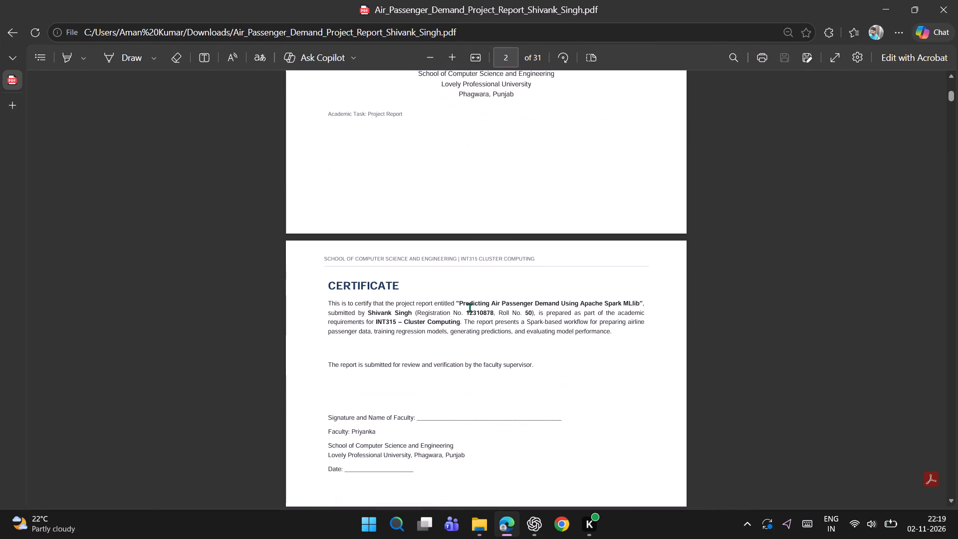
pyautogui.scroll(-5, 470, 307)
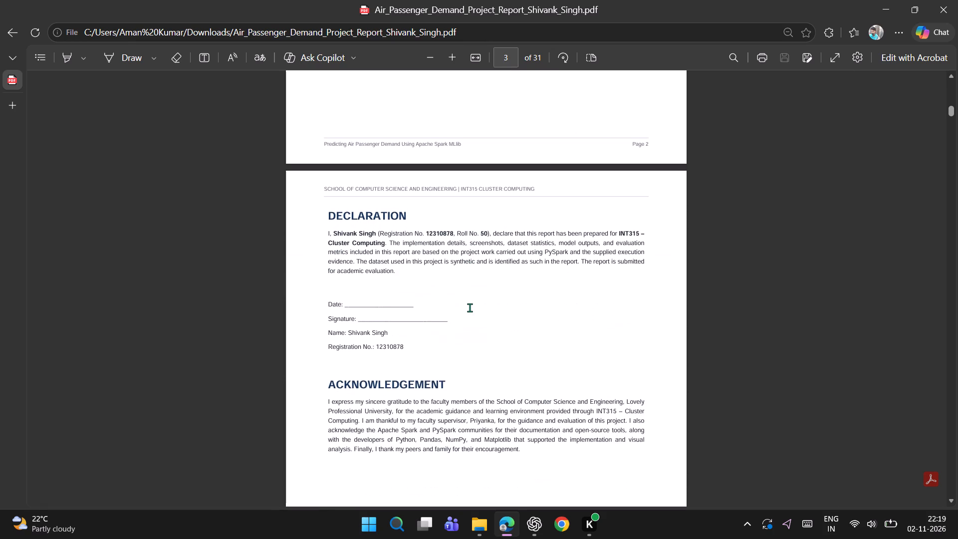
pyautogui.scroll(-1, 470, 307)
pyautogui.scroll(5, 470, 307)
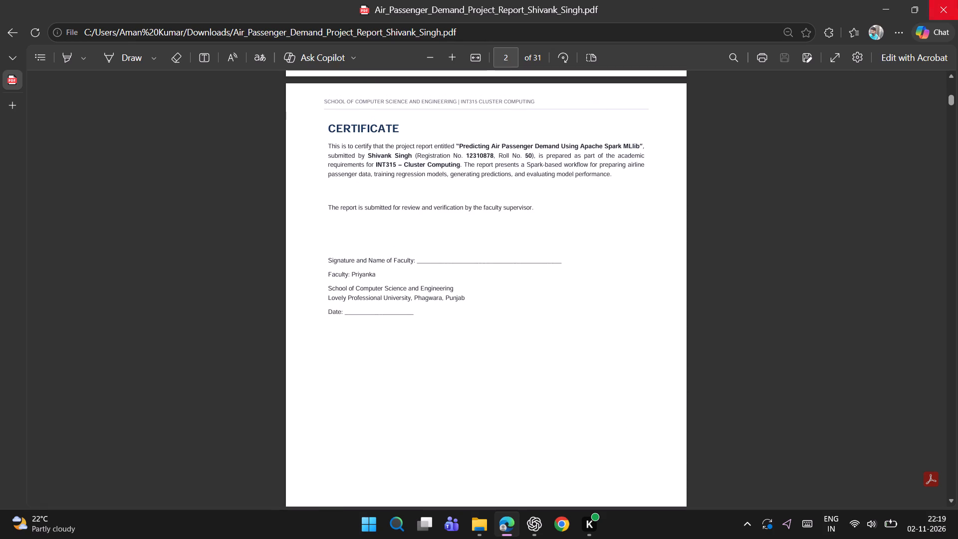
pyautogui.click(957, 0)
pyautogui.doubleClick(214, 122)
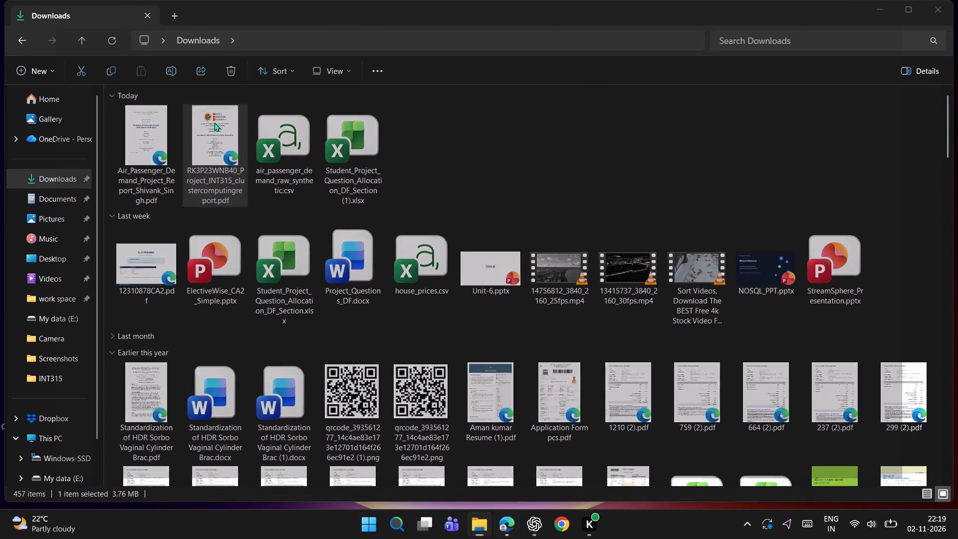
pyautogui.scroll(-4, 335, 262)
pyautogui.scroll(8, 335, 262)
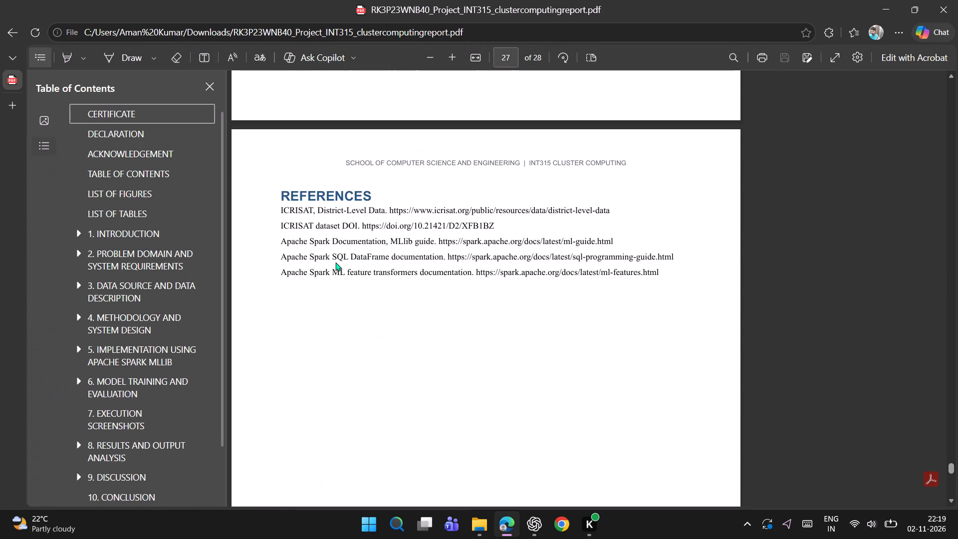
pyautogui.scroll(8, 335, 262)
pyautogui.scroll(13, 335, 262)
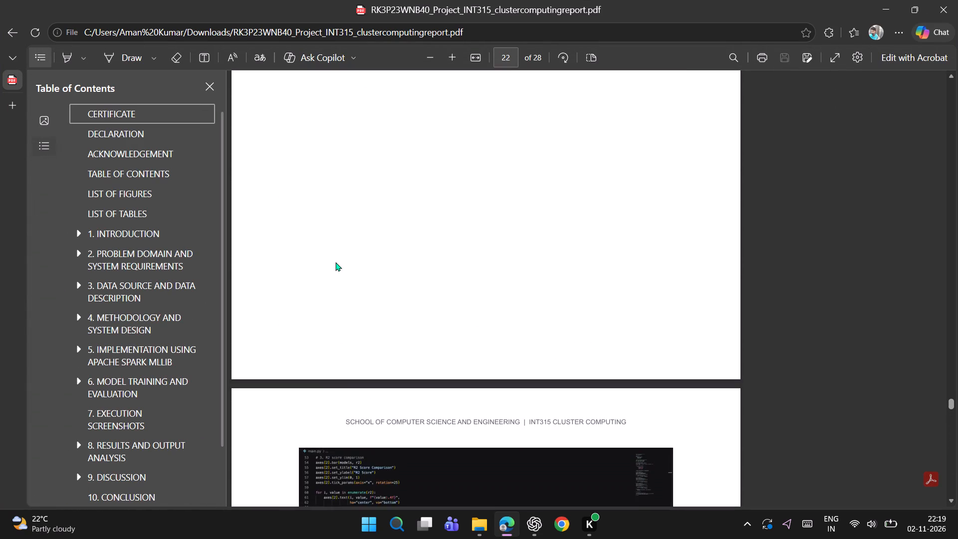
pyautogui.scroll(-5, 335, 262)
pyautogui.scroll(12, 335, 262)
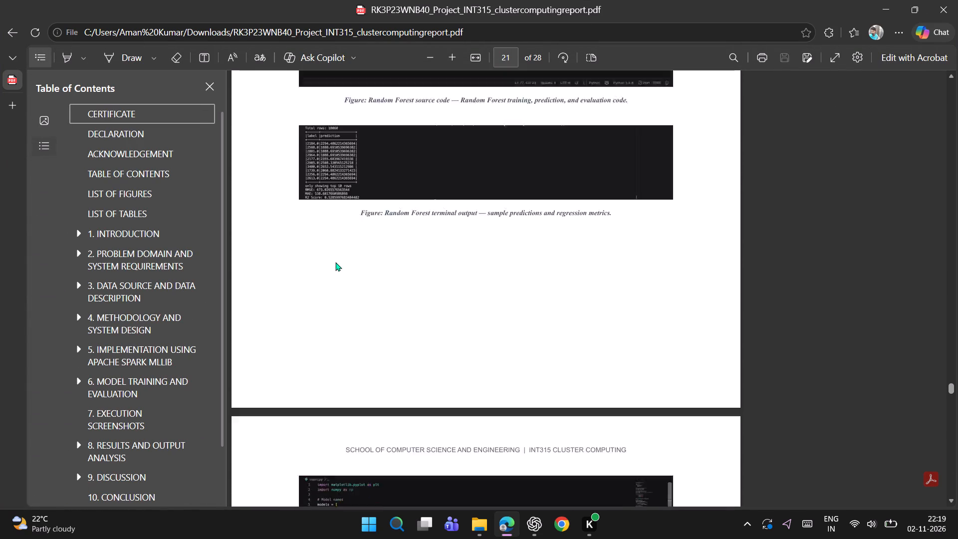
pyautogui.scroll(17, 335, 262)
pyautogui.scroll(4, 335, 262)
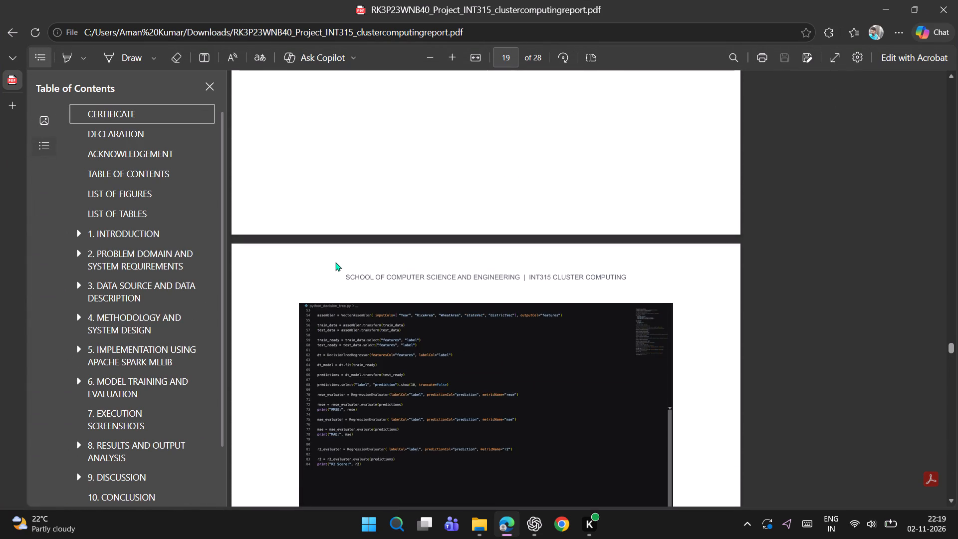
pyautogui.scroll(15, 335, 262)
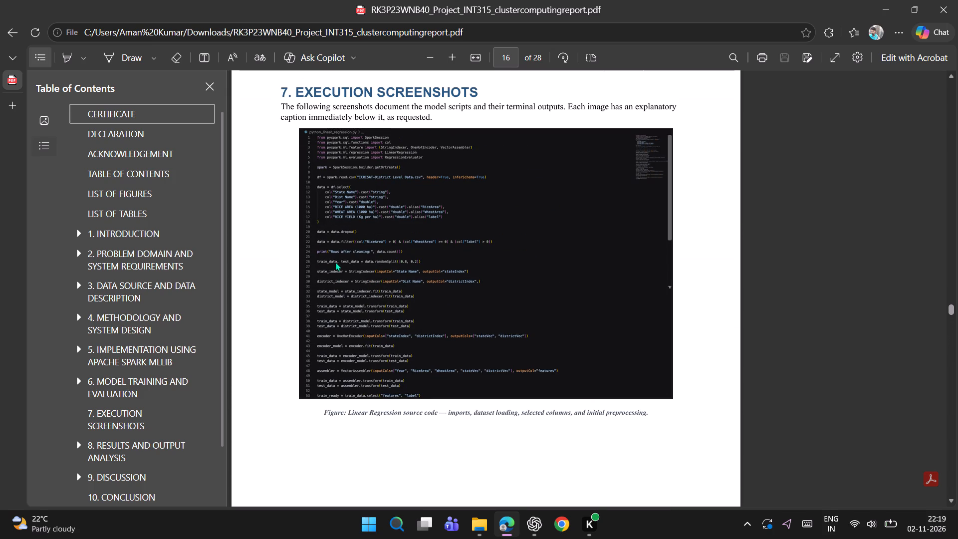
pyautogui.scroll(2, 335, 262)
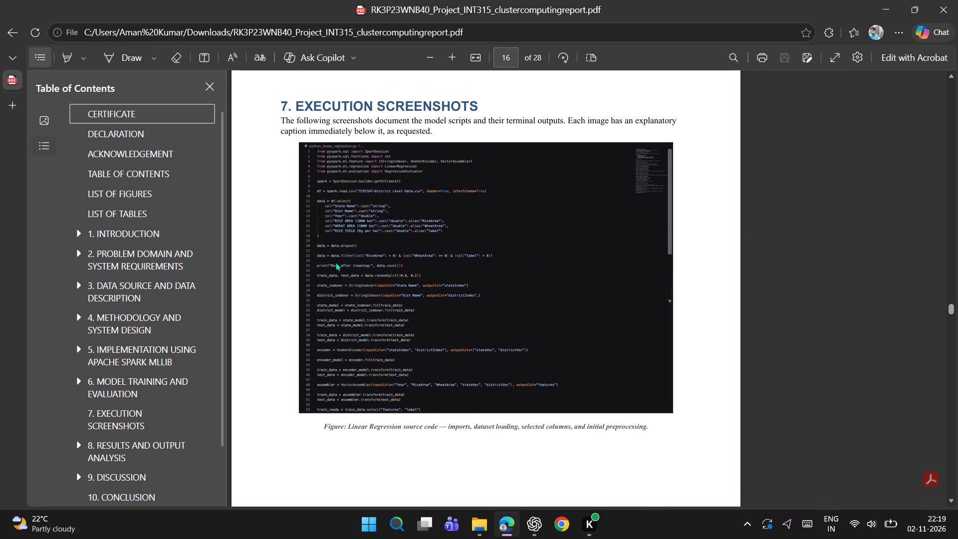
# Examine the reference report's earlier sections back through Methodology and System Design to the cover page, and close the PDF.
pyautogui.scroll(19, 335, 262)
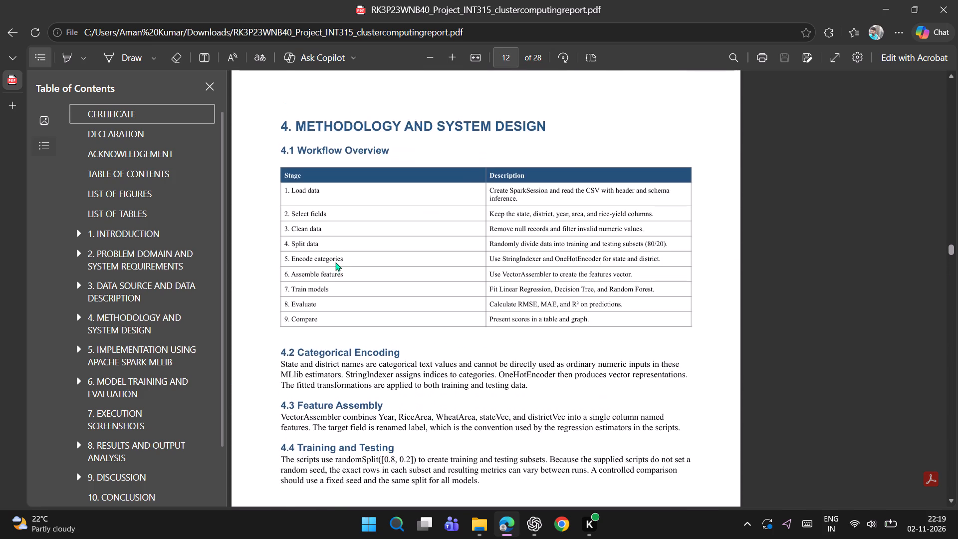
pyautogui.scroll(18, 335, 262)
pyautogui.scroll(20, 335, 262)
pyautogui.scroll(4, 335, 262)
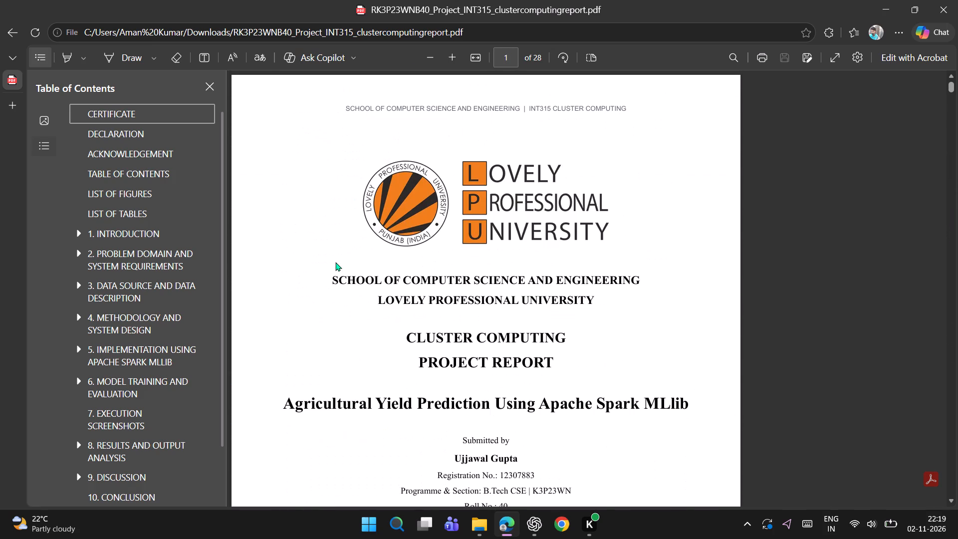
pyautogui.click(957, 0)
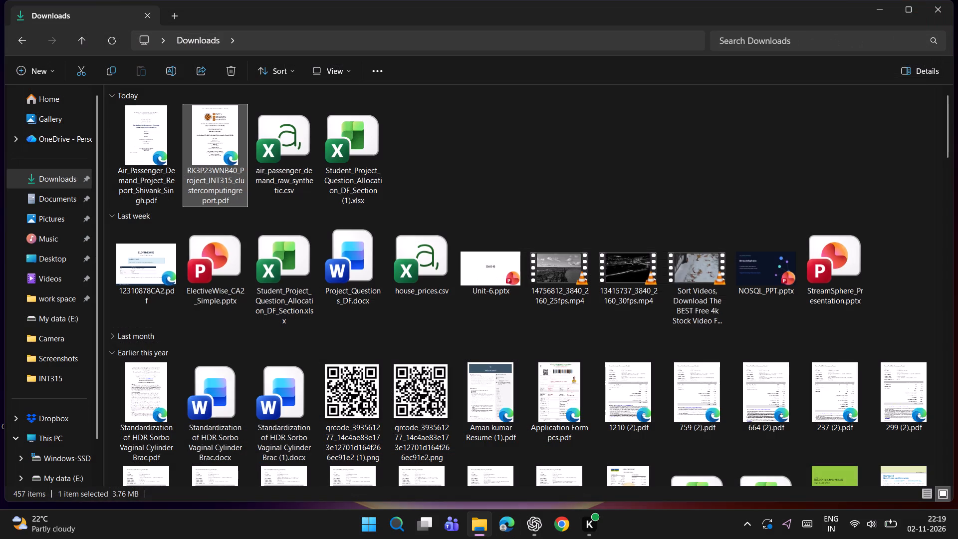
# Reopen the Air Passenger Demand project report and review it through section 6, Model Training and Evaluation, dismissing the Lenovo Vantage notification.
pyautogui.doubleClick(124, 161)
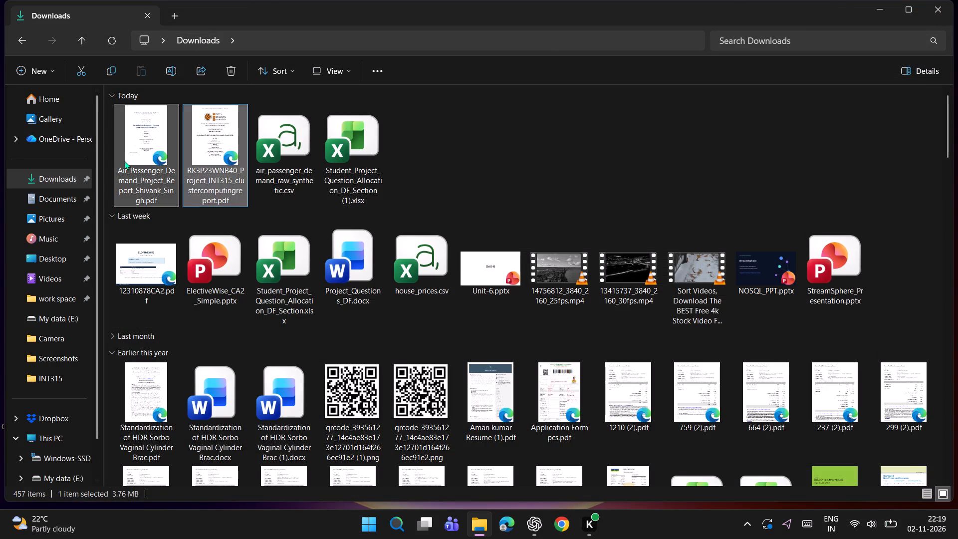
pyautogui.scroll(-5, 548, 224)
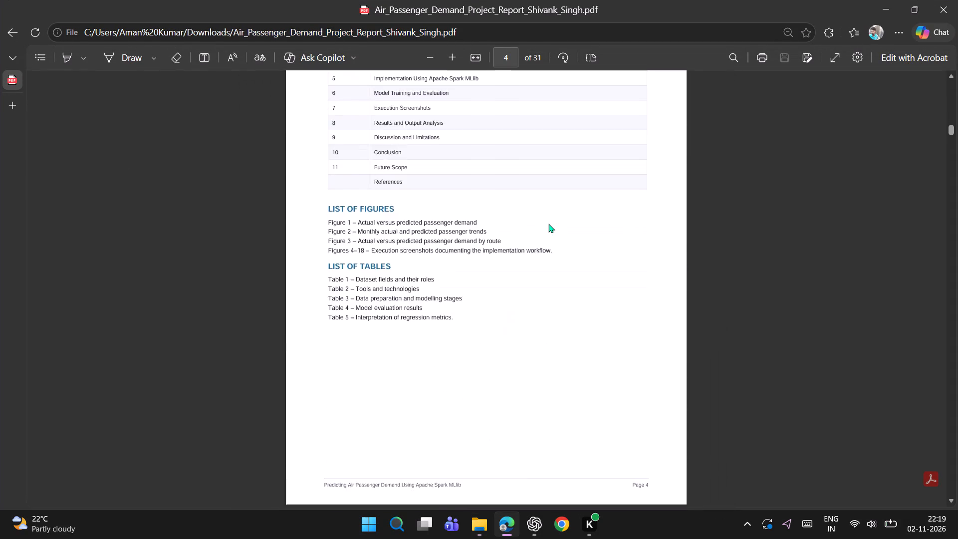
pyautogui.scroll(-10, 548, 224)
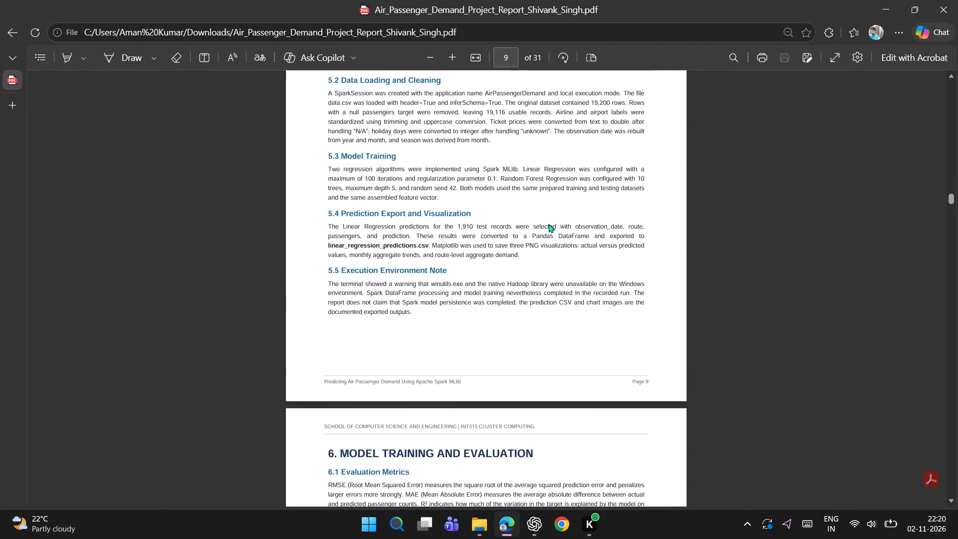
pyautogui.scroll(-8, 548, 224)
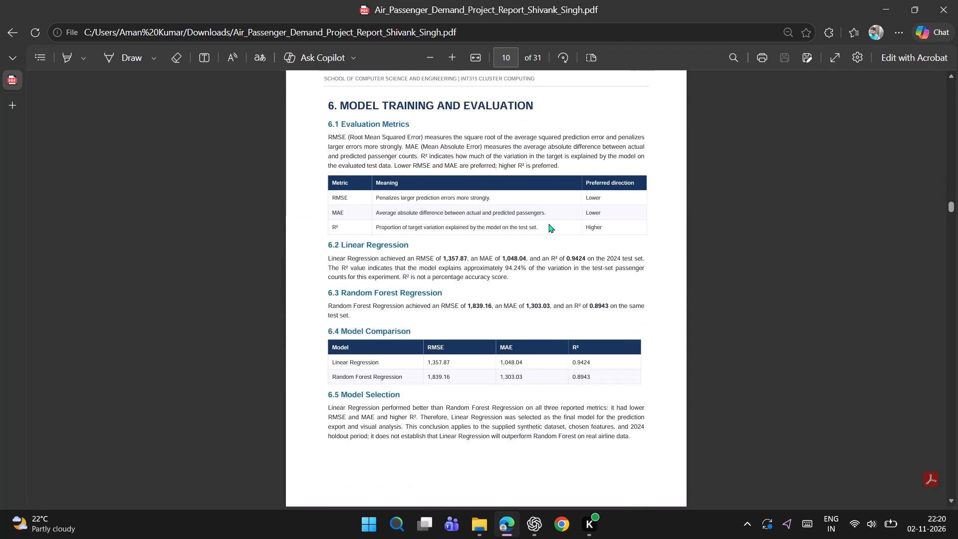
pyautogui.scroll(-1, 460, 246)
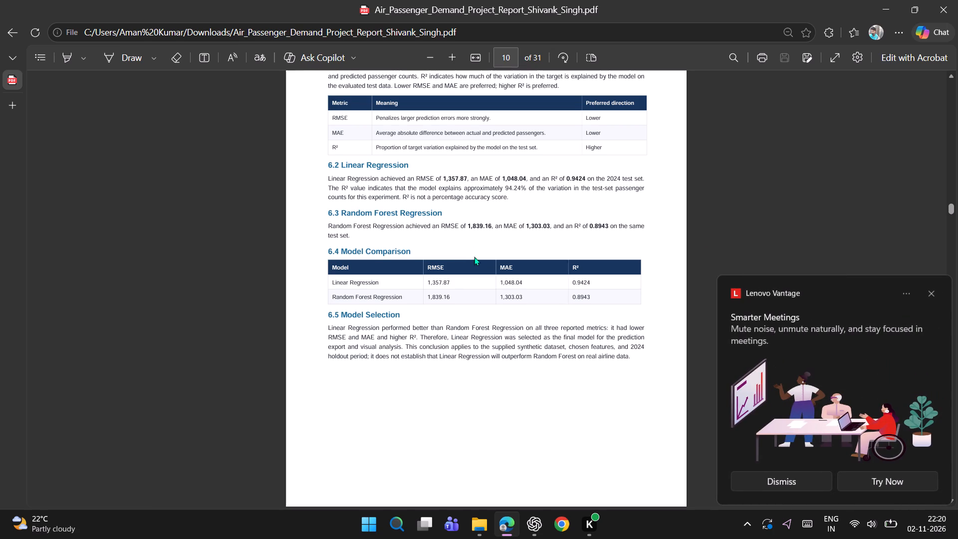
pyautogui.click(929, 292)
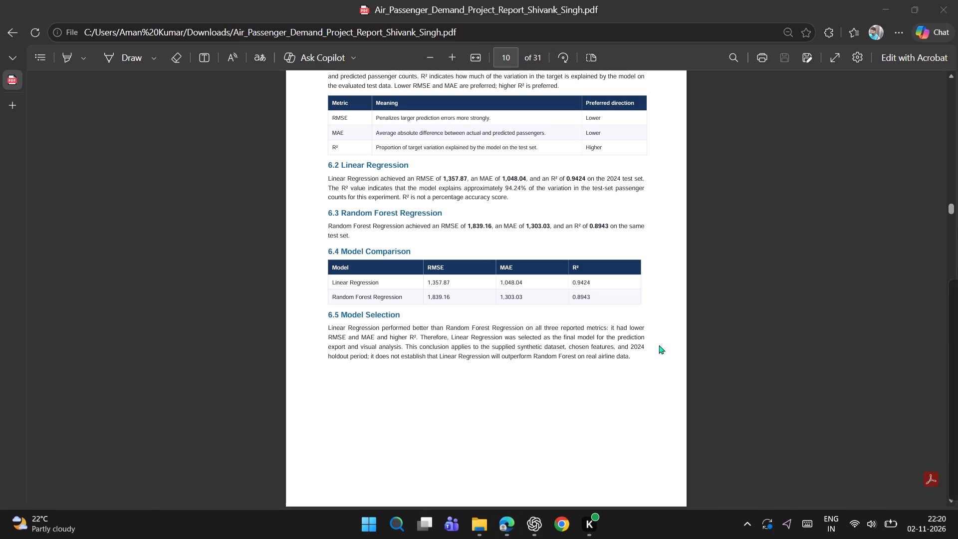
# Examine the report from section 7, Results and Output Analysis, through the Appendix A execution screenshots, and close the PDF.
pyautogui.scroll(-2, 617, 343)
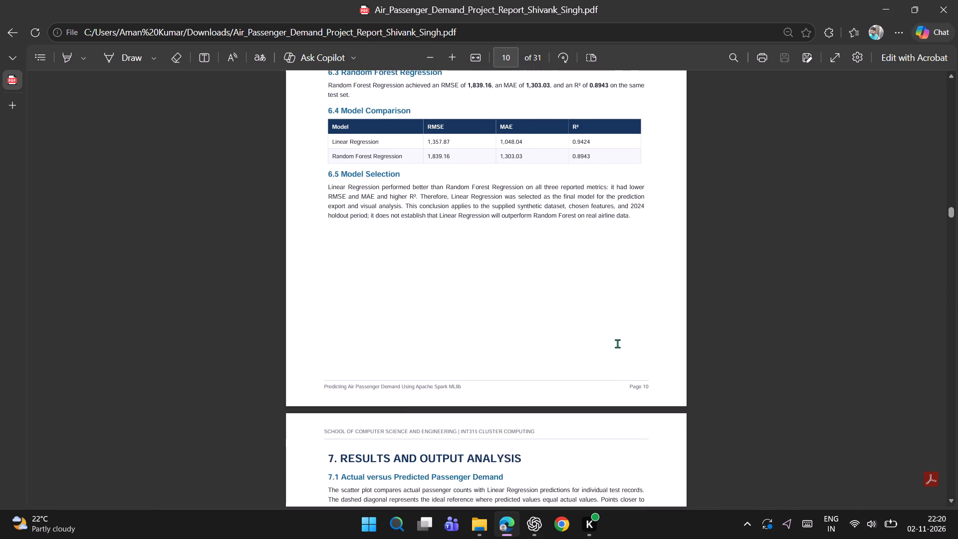
pyautogui.scroll(-6, 617, 343)
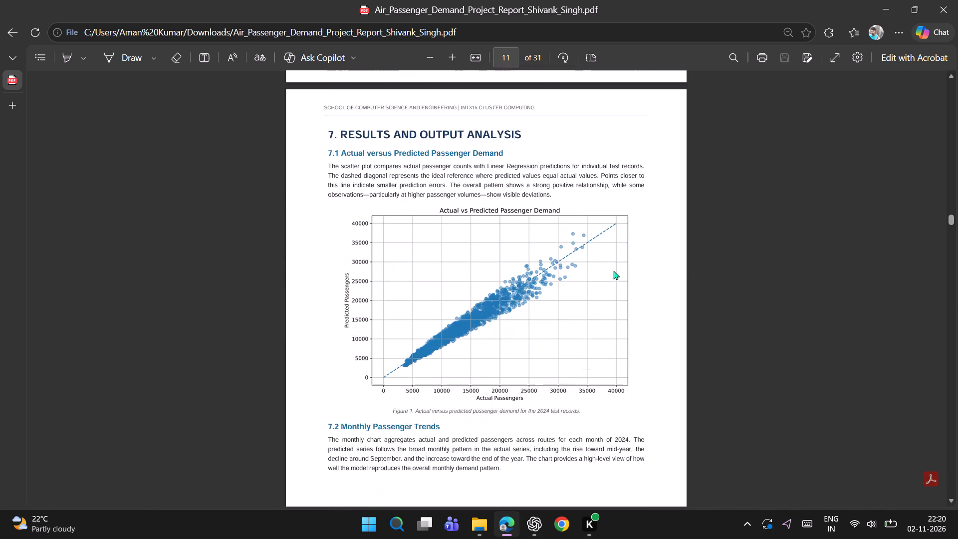
pyautogui.scroll(-5, 613, 270)
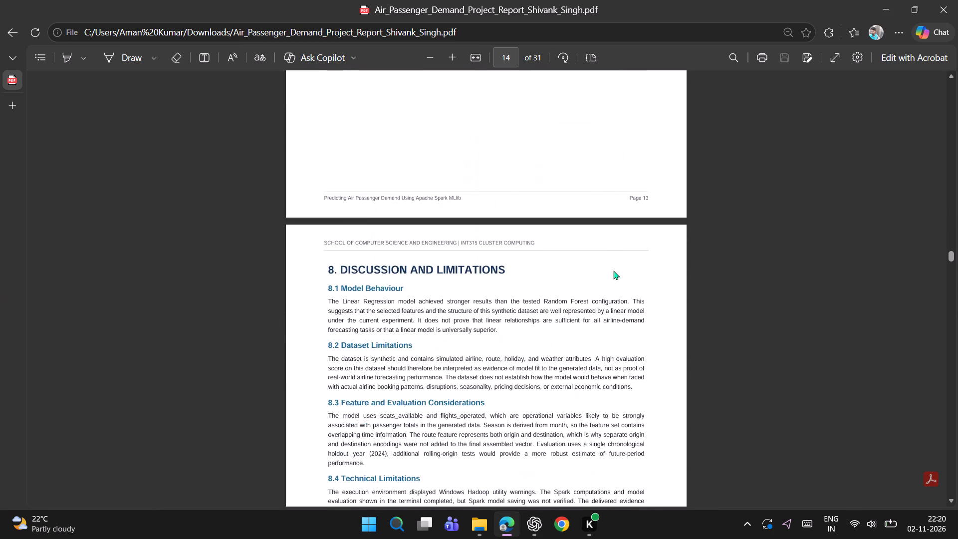
pyautogui.scroll(5, 613, 270)
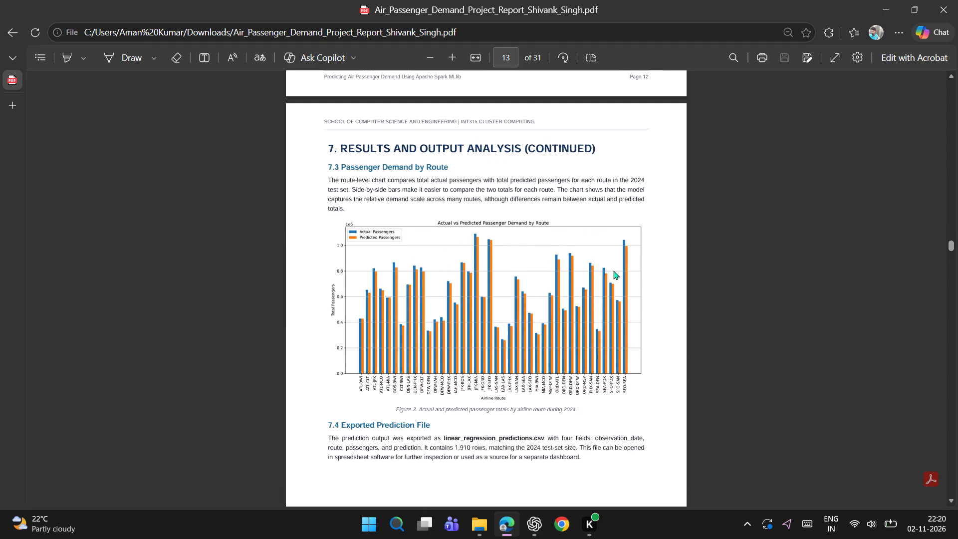
pyautogui.scroll(-12, 613, 270)
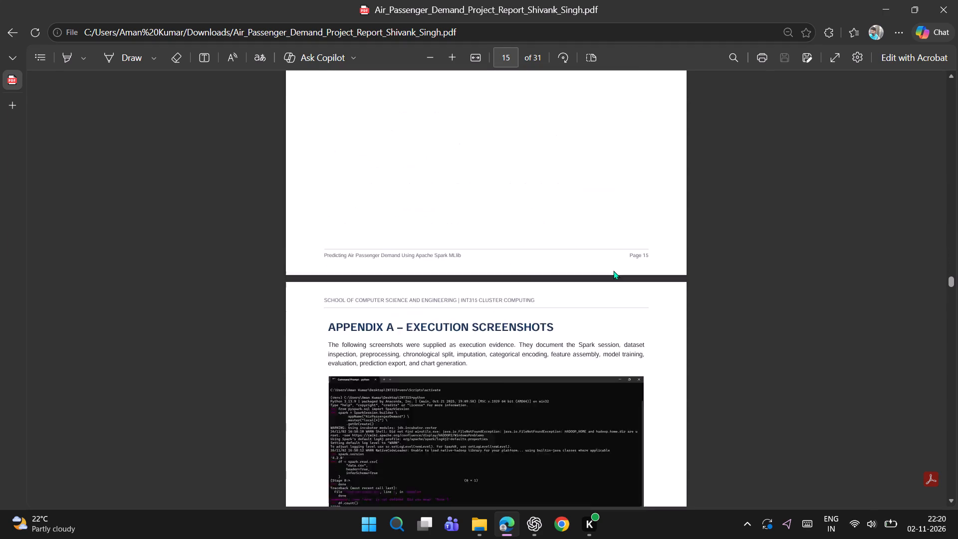
pyautogui.scroll(-12, 613, 270)
pyautogui.scroll(-10, 613, 270)
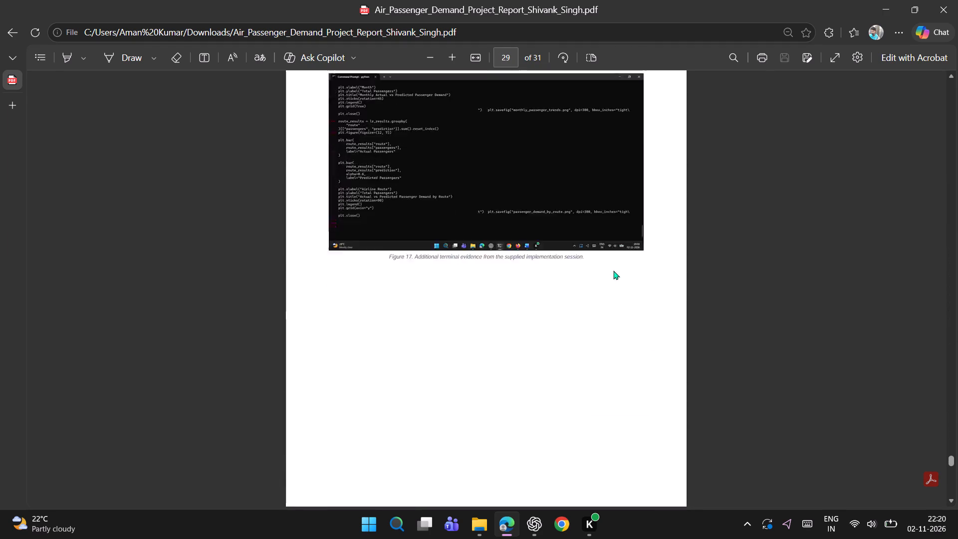
pyautogui.scroll(-6, 613, 270)
pyautogui.scroll(20, 613, 270)
pyautogui.scroll(20, 613, 270)
pyautogui.scroll(1, 613, 270)
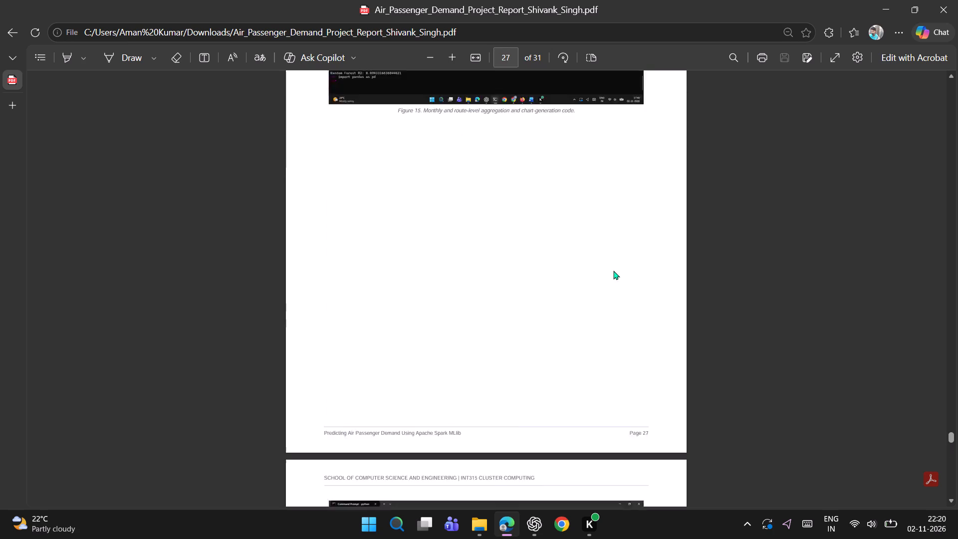
pyautogui.scroll(20, 613, 270)
pyautogui.scroll(20, 613, 270)
pyautogui.scroll(2, 613, 270)
pyautogui.click(957, 0)
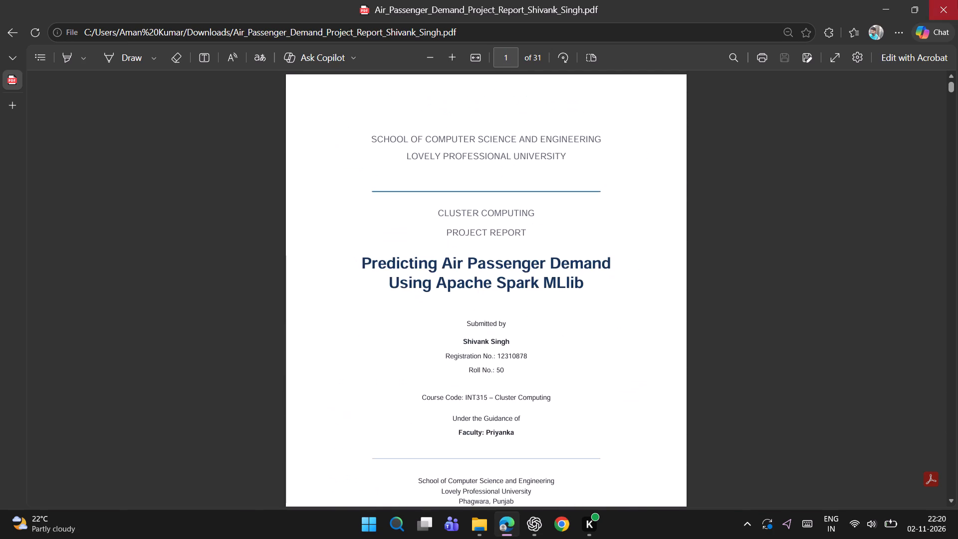
# Switch to Chrome with the skylight profile, search for "pdf to word" and open the iLovePDF PDF to WORD converter.
pyautogui.click(557, 528)
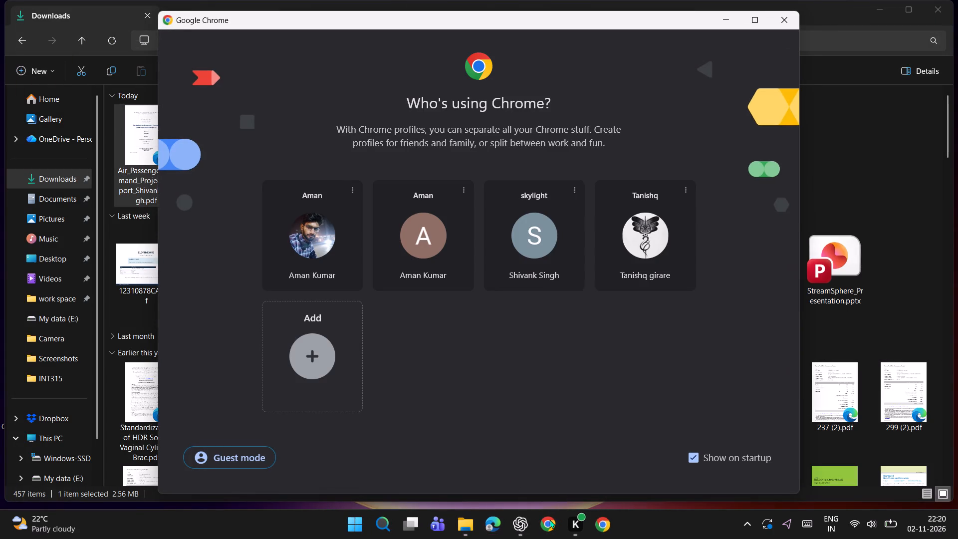
pyautogui.click(565, 240)
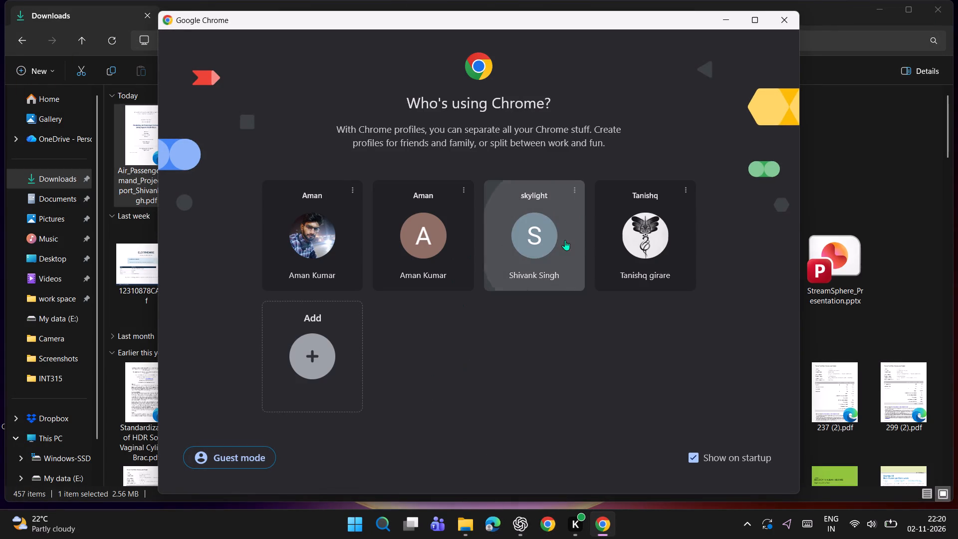
pyautogui.write('pdf to word')
pyautogui.press('Return')
pyautogui.click(185, 191)
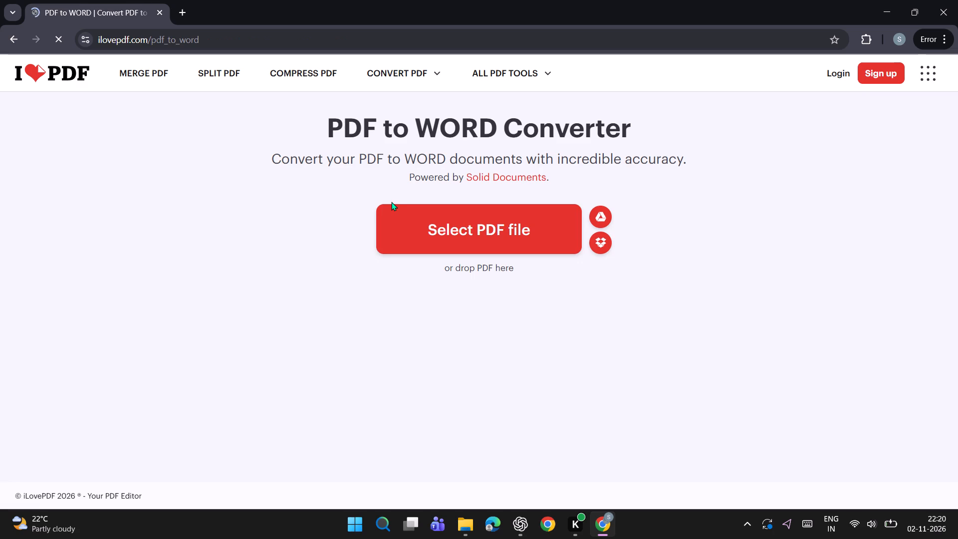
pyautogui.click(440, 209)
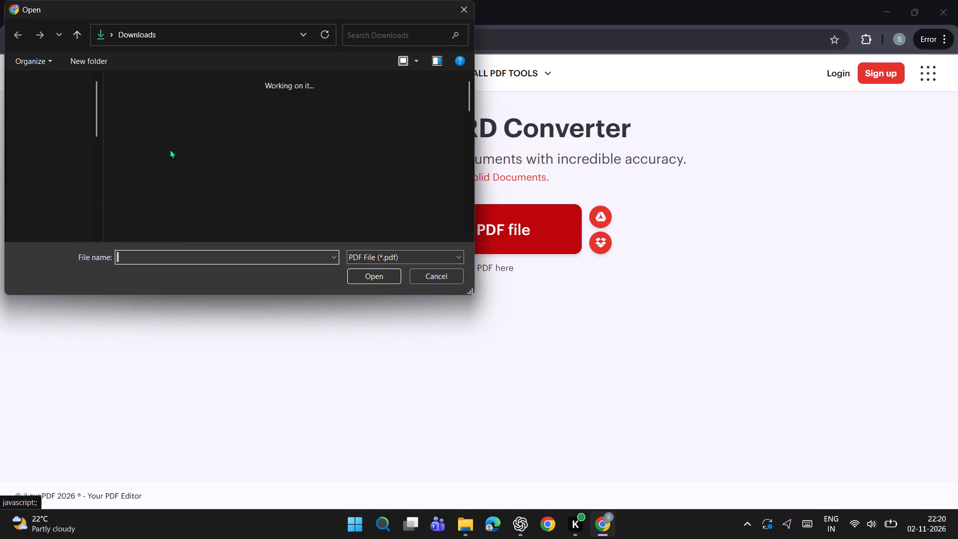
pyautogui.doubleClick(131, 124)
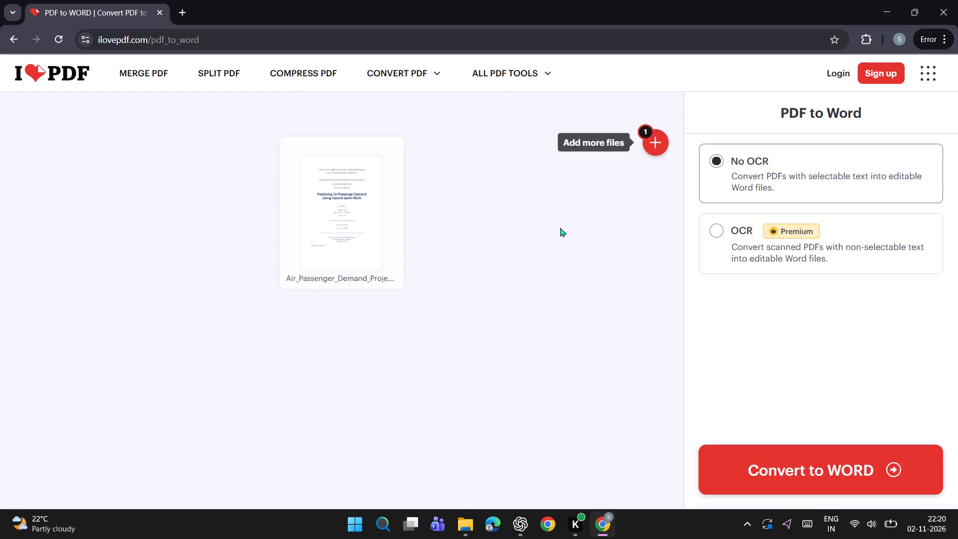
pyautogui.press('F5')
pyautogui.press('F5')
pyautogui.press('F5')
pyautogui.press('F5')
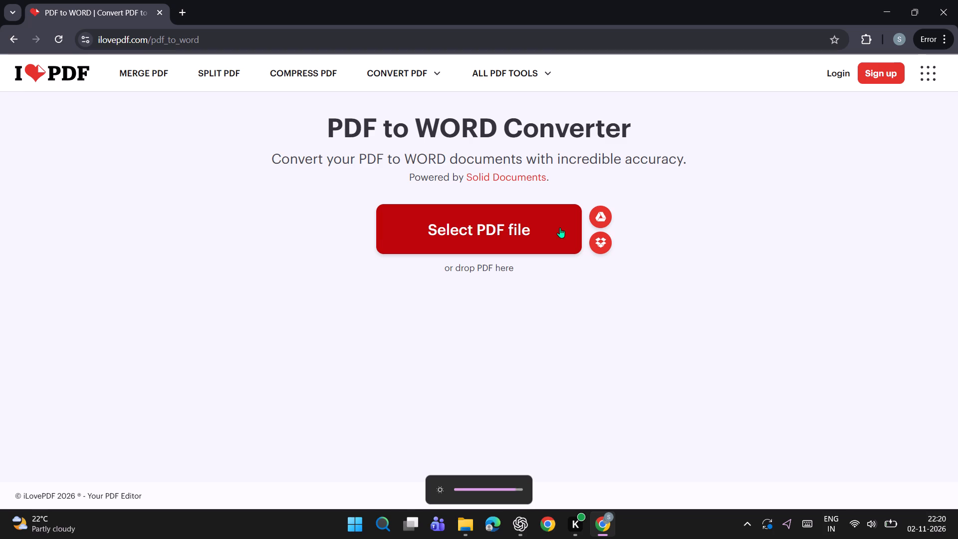
pyautogui.click(512, 225)
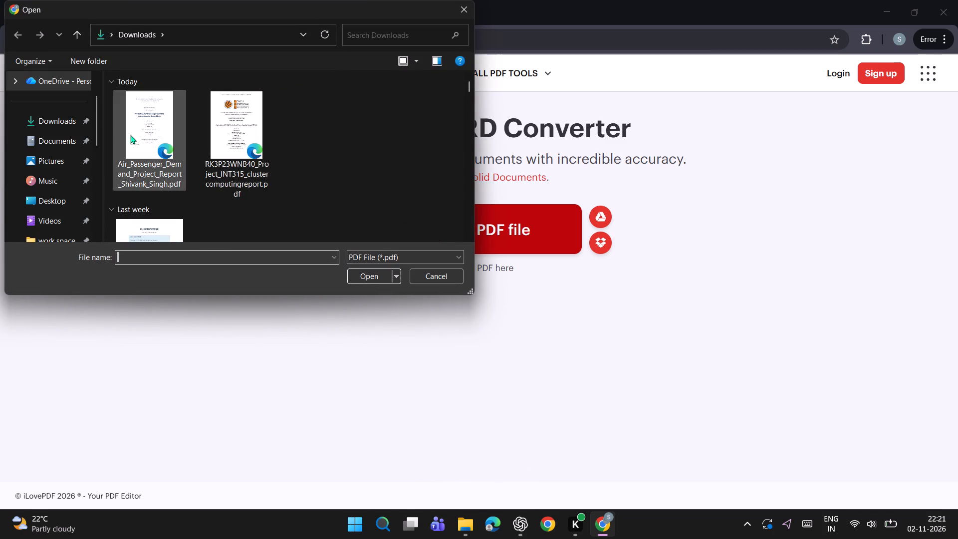
pyautogui.doubleClick(130, 135)
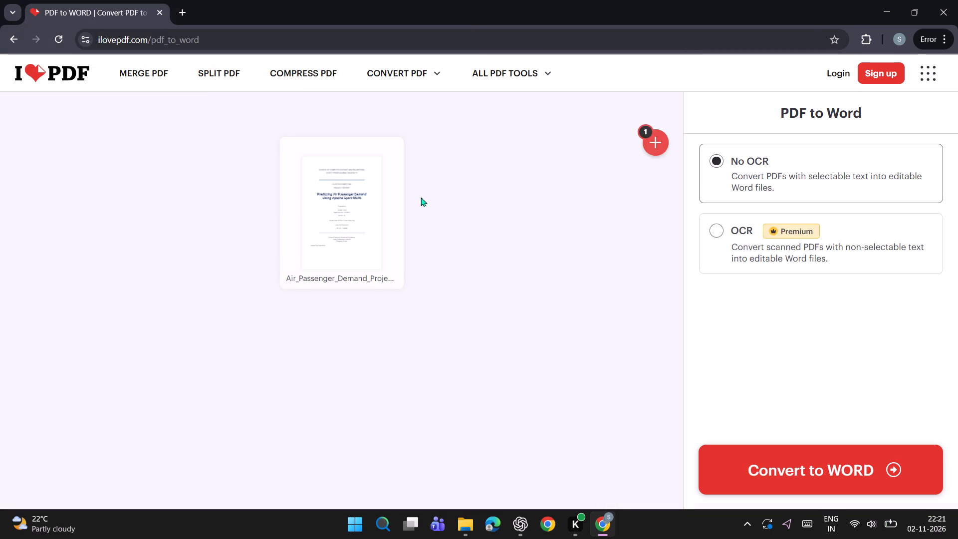
pyautogui.click(811, 472)
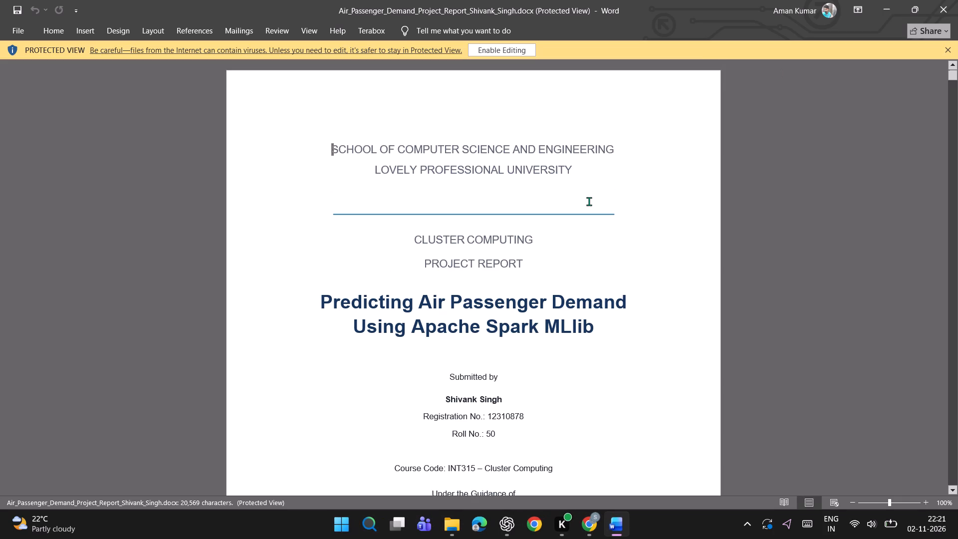
pyautogui.scroll(-1, 589, 201)
pyautogui.click(463, 521)
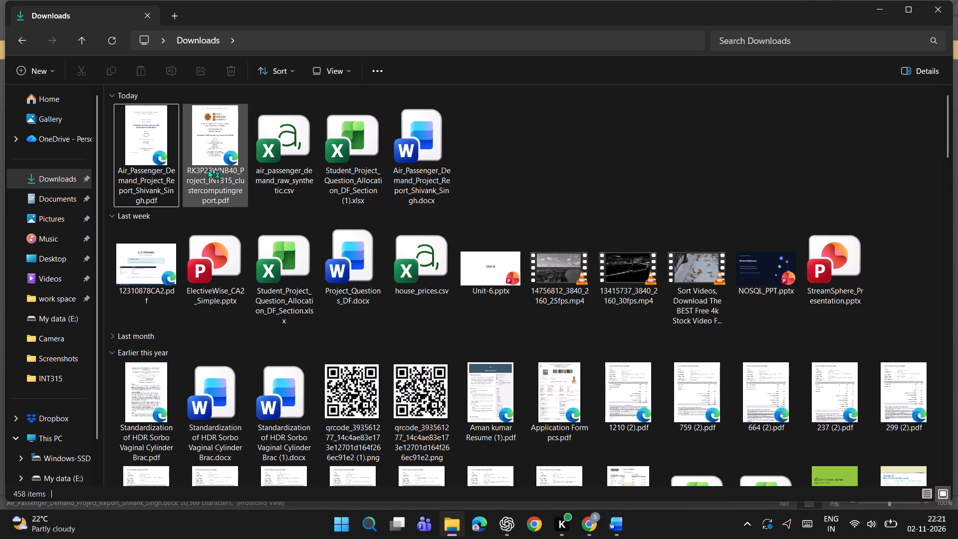
pyautogui.doubleClick(208, 166)
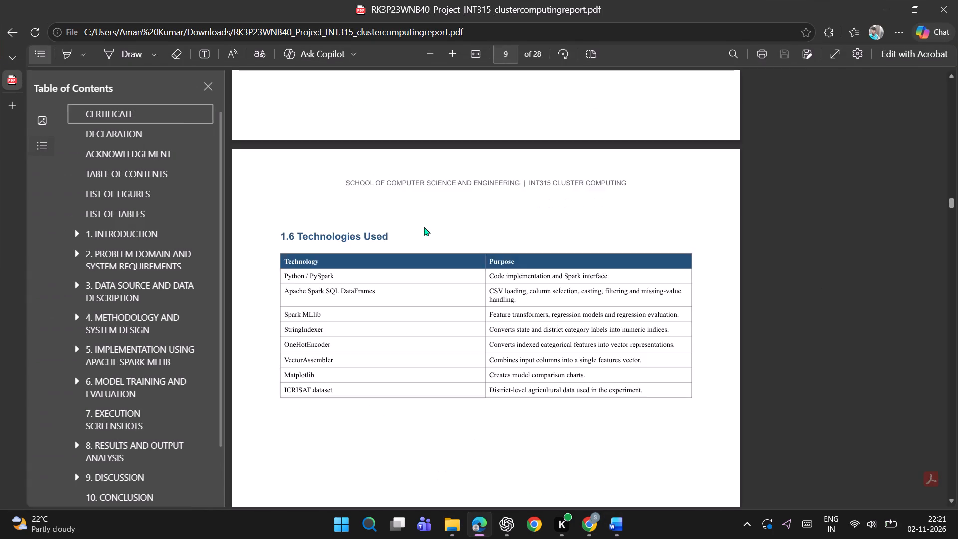
pyautogui.scroll(20, 424, 227)
pyautogui.scroll(20, 424, 227)
pyautogui.scroll(3, 424, 227)
pyautogui.click(393, 198)
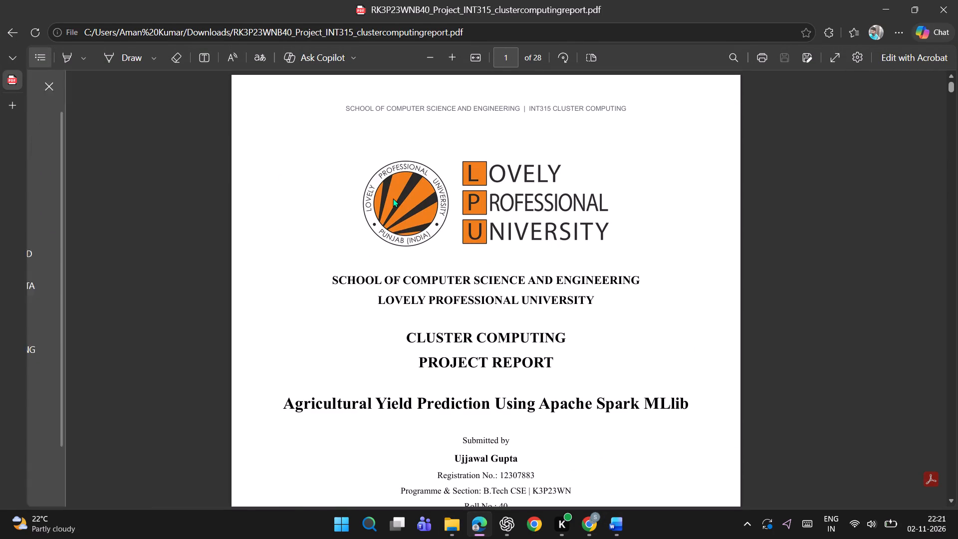
pyautogui.scroll(-1, 393, 198)
pyautogui.scroll(1, 393, 198)
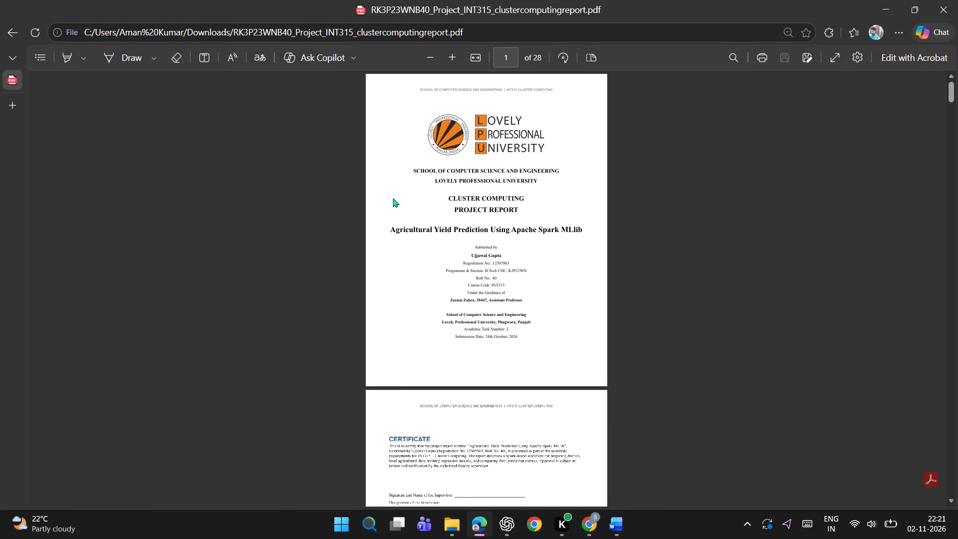
pyautogui.scroll(1, 393, 198)
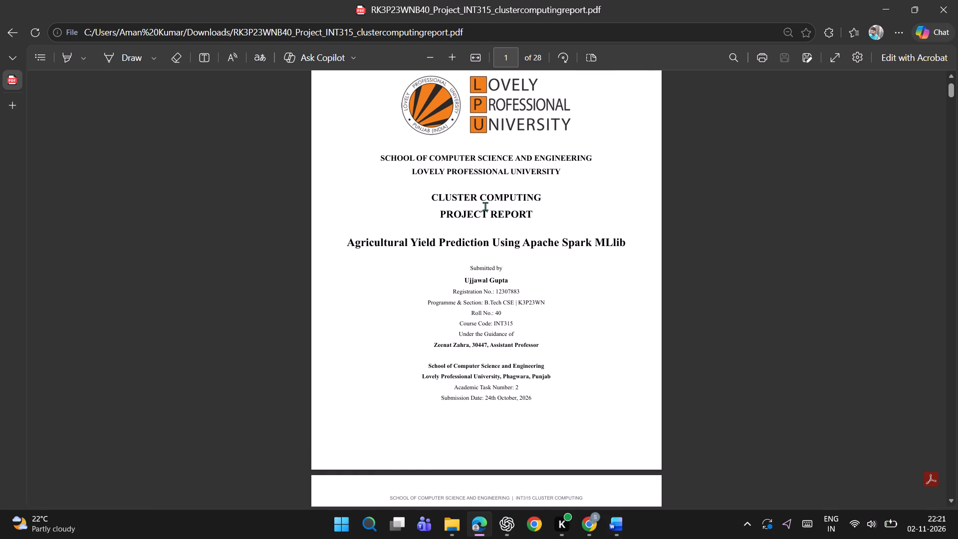
pyautogui.scroll(2, 485, 206)
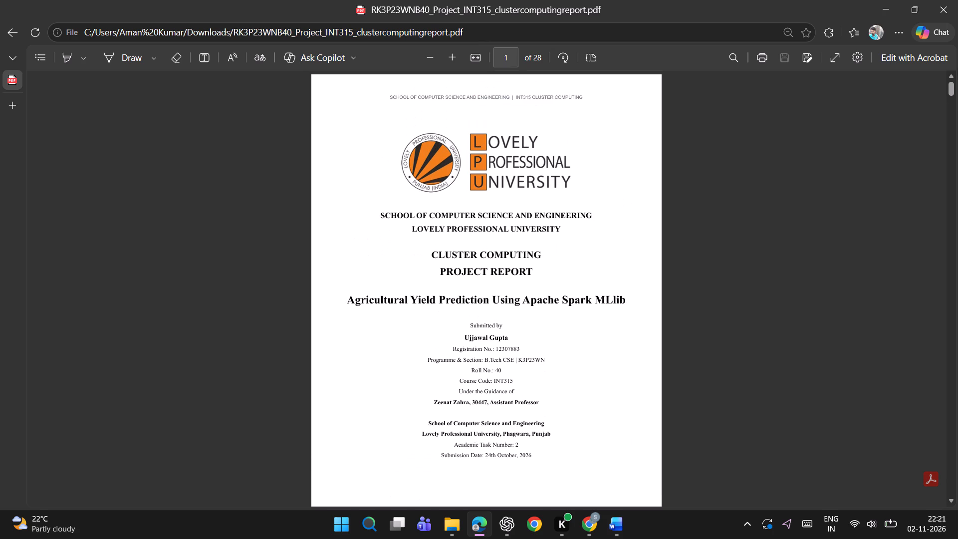
pyautogui.click(928, 0)
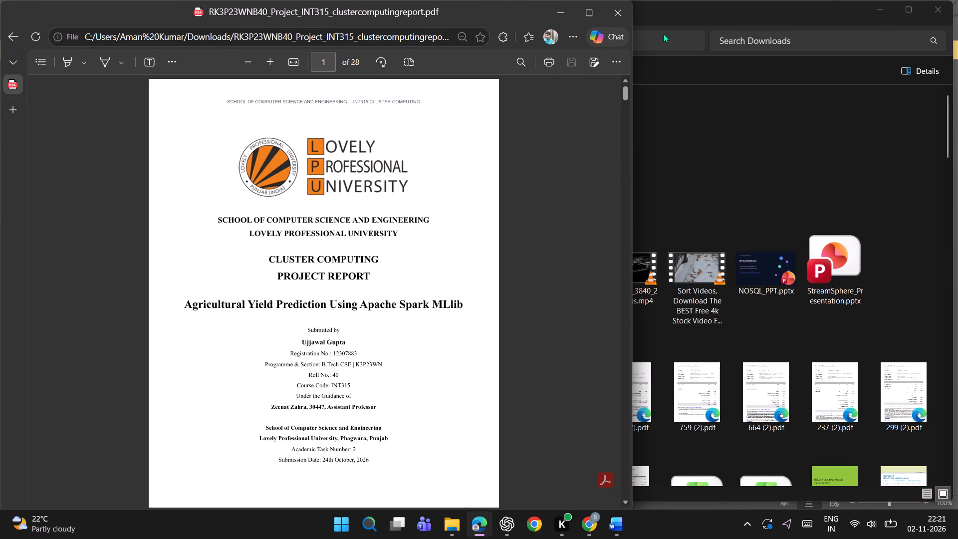
pyautogui.click(626, 19)
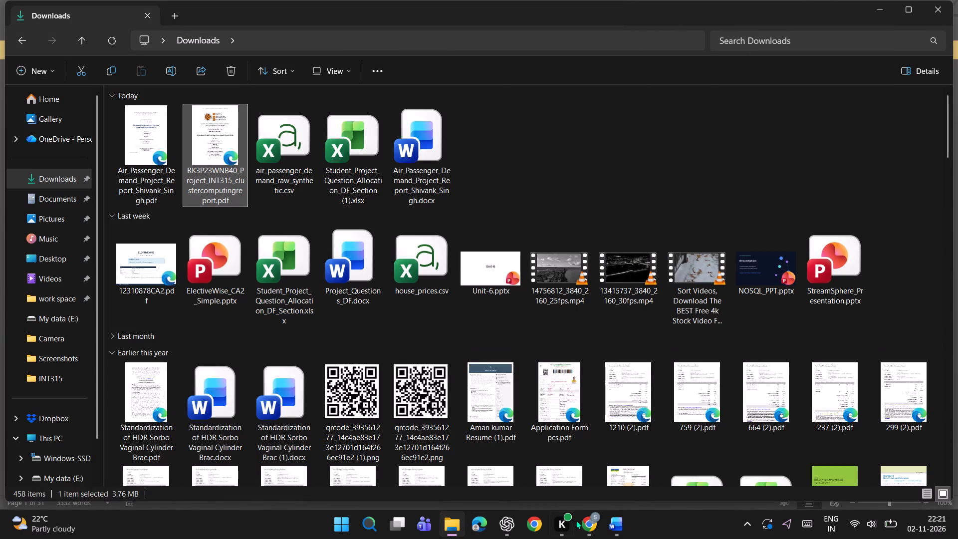
# Return to the converted Air Passenger Demand report in Word and enable editing of the document.
pyautogui.click(618, 533)
pyautogui.scroll(4, 485, 292)
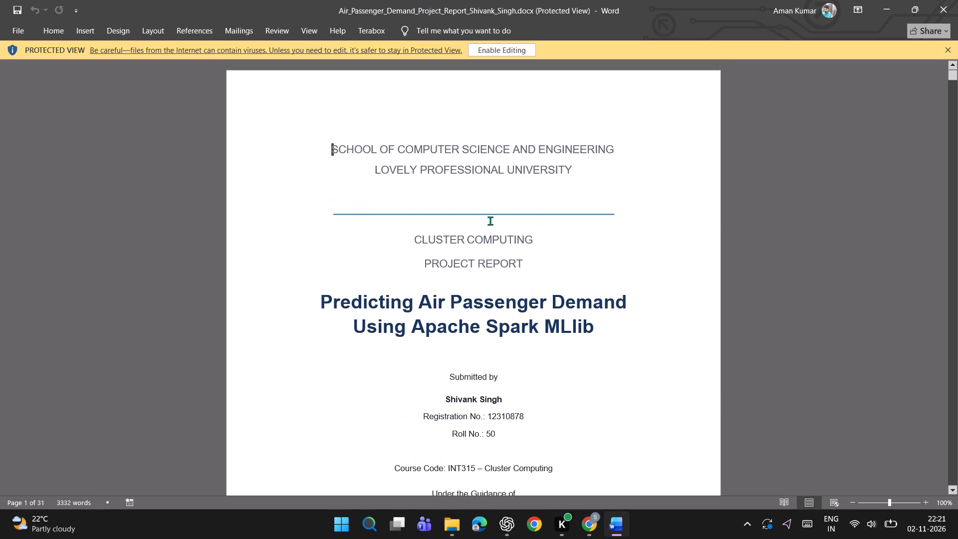
pyautogui.click(589, 177)
pyautogui.moveTo(589, 177); pyautogui.dragTo(323, 148)
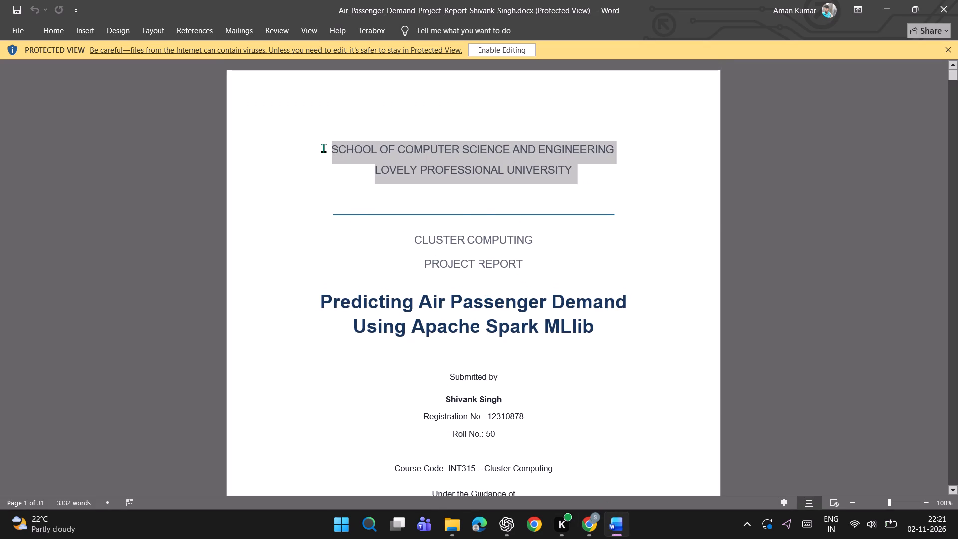
pyautogui.moveTo(323, 148); pyautogui.dragTo(318, 146)
pyautogui.click(523, 243)
pyautogui.click(510, 52)
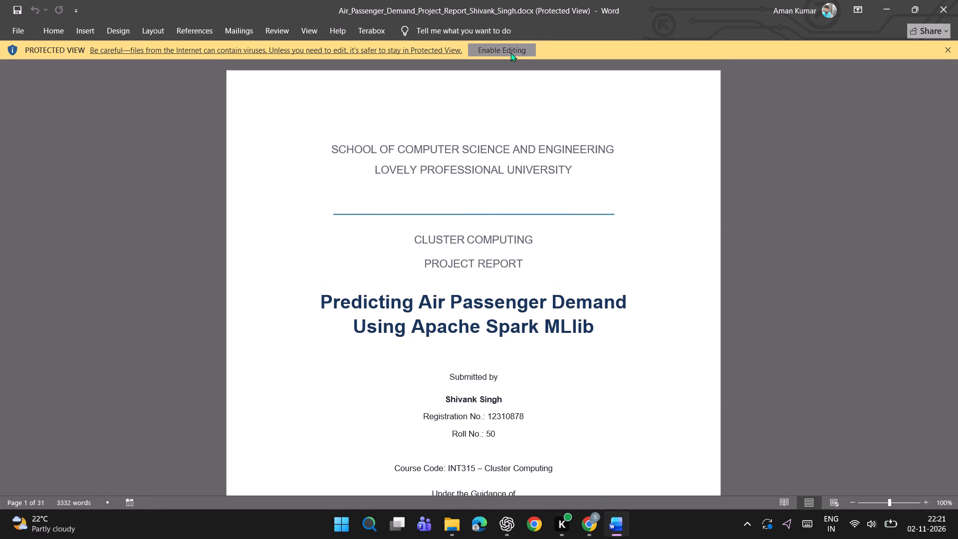
pyautogui.click(530, 242)
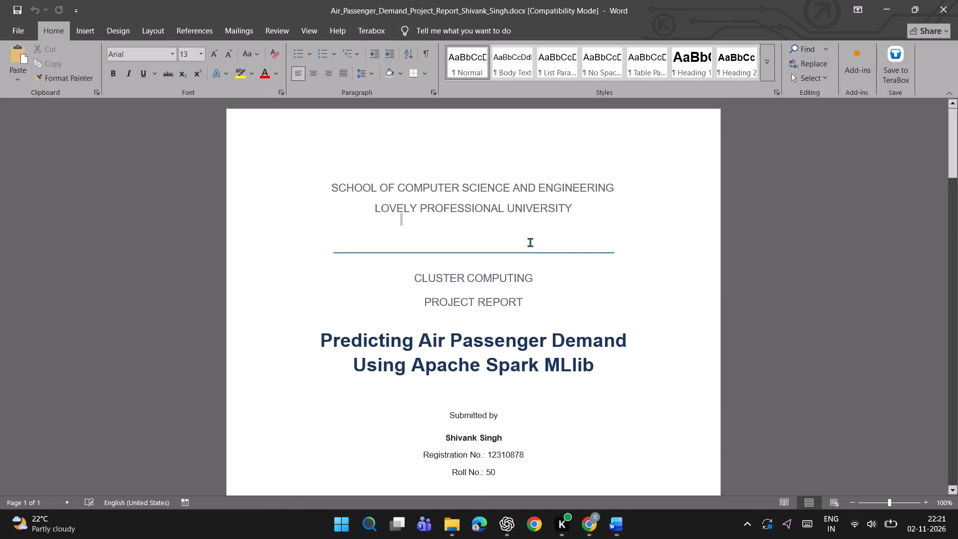
# Make the "CLUSTER COMPUTING" and "PROJECT REPORT" lines on the cover page bold.
pyautogui.moveTo(525, 297); pyautogui.dragTo(411, 266)
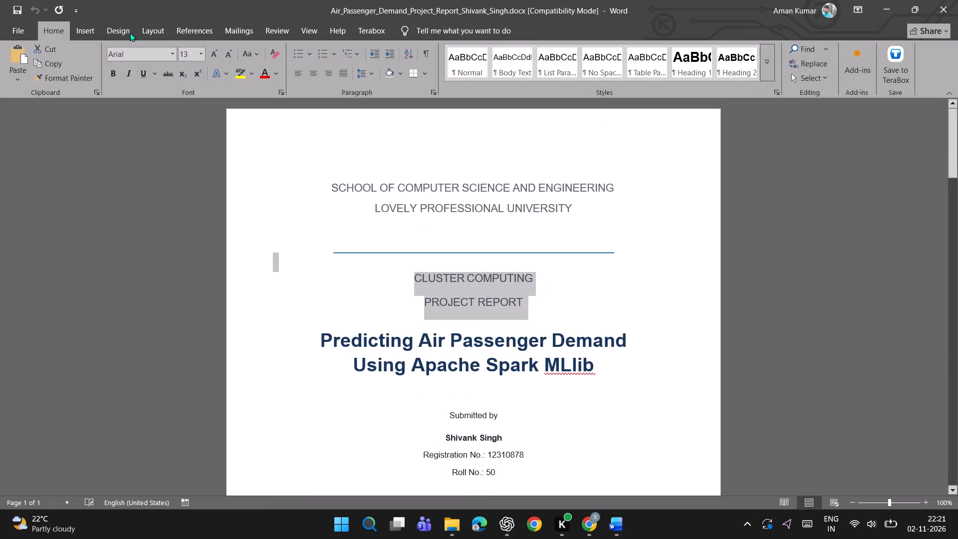
pyautogui.click(114, 70)
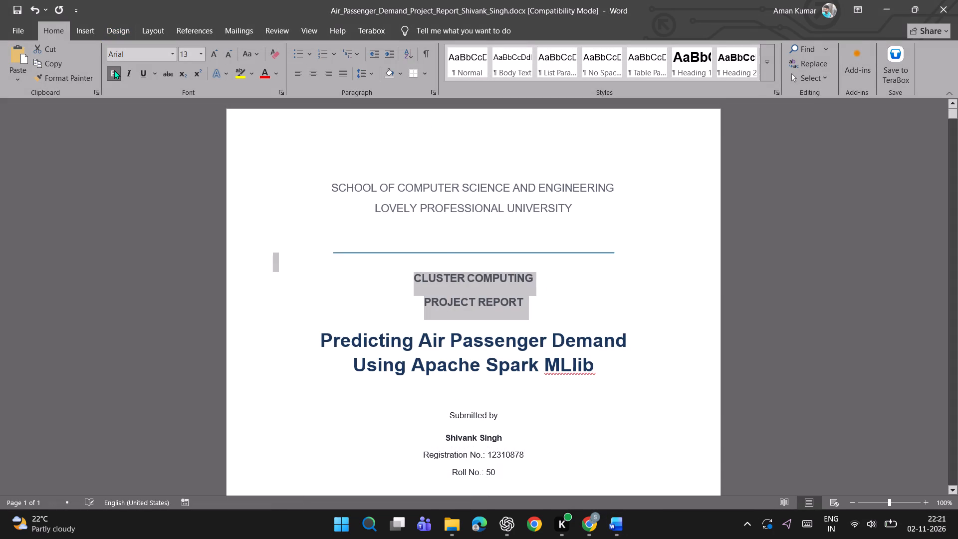
pyautogui.click(576, 304)
pyautogui.scroll(-1, 576, 304)
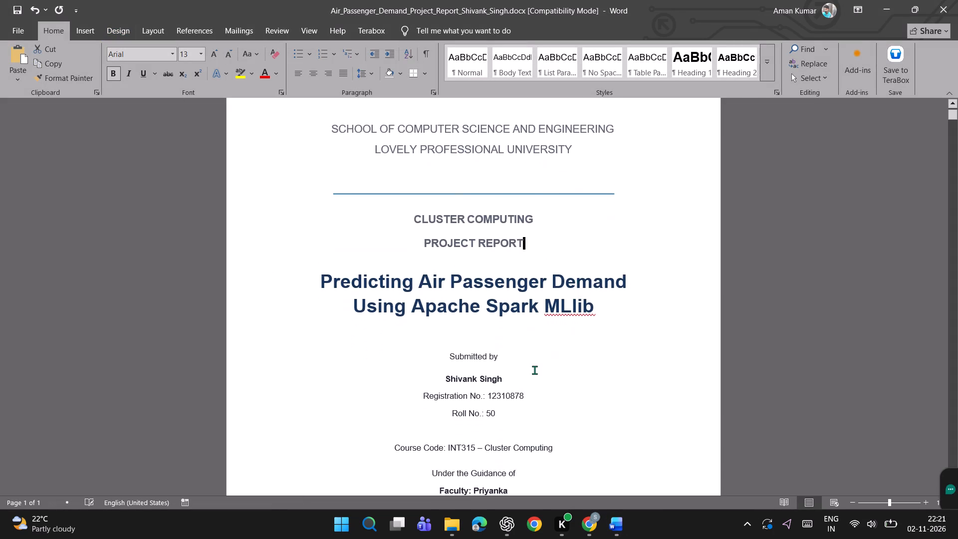
# Set the font size of the student's name under "Submitted by" on the cover page to 16.
pyautogui.scroll(-1, 534, 370)
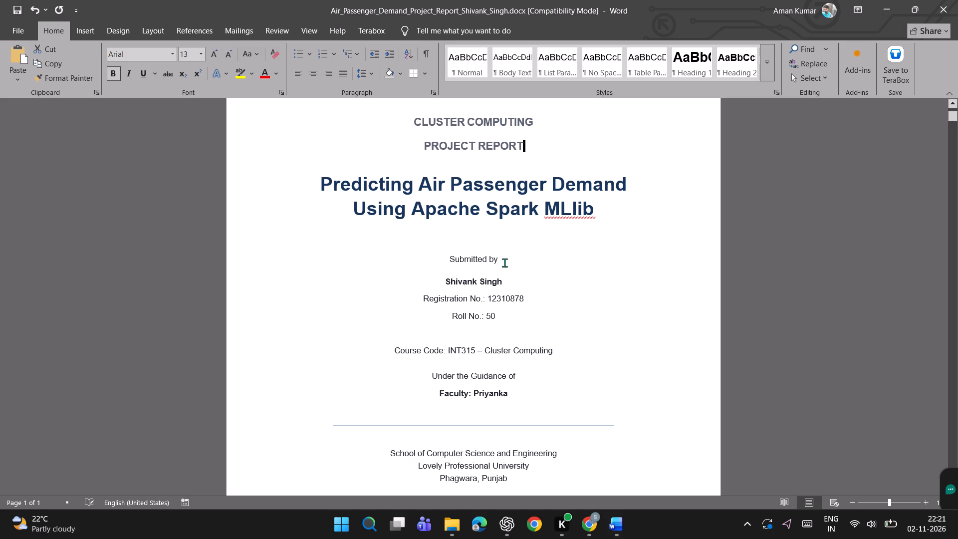
pyautogui.click(502, 264)
pyautogui.click(508, 285)
pyautogui.moveTo(508, 285); pyautogui.dragTo(489, 282)
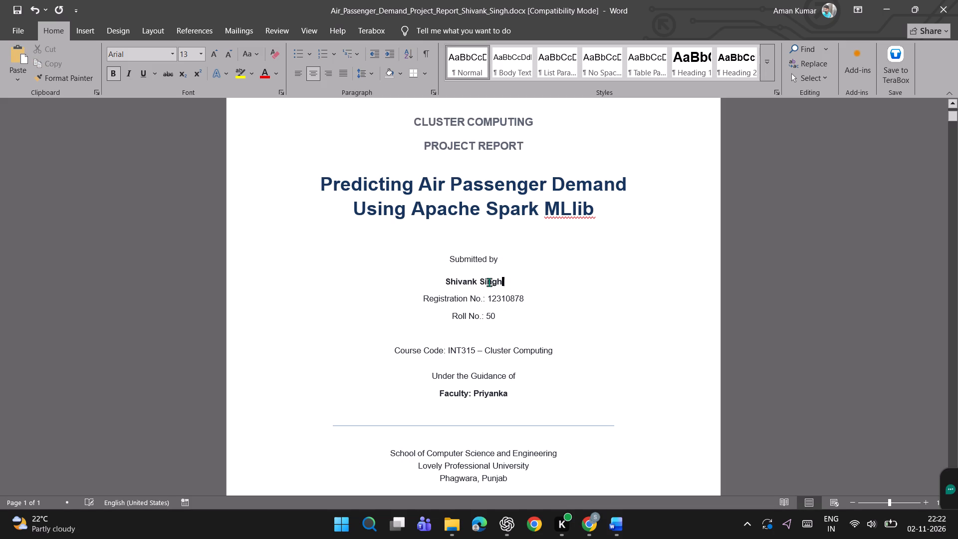
pyautogui.moveTo(489, 282); pyautogui.dragTo(444, 278)
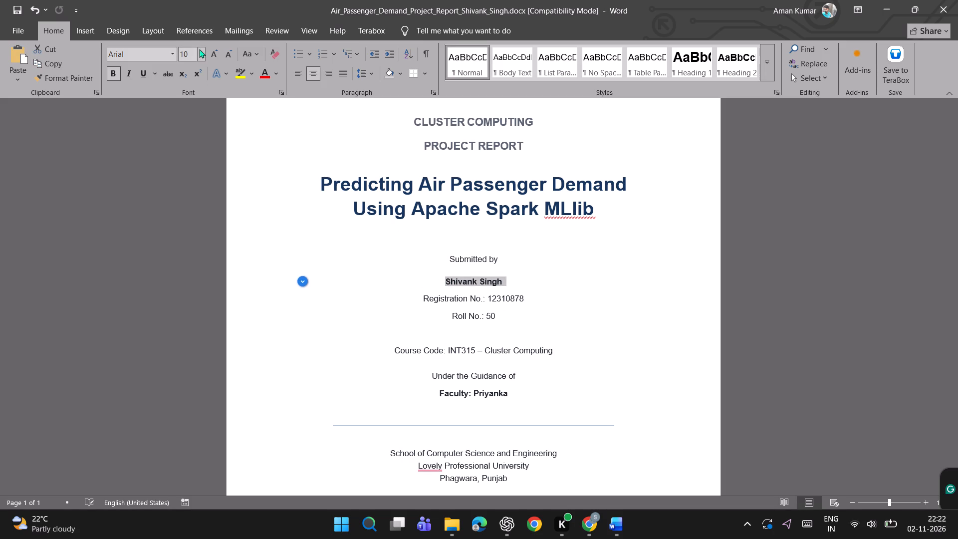
pyautogui.click(199, 49)
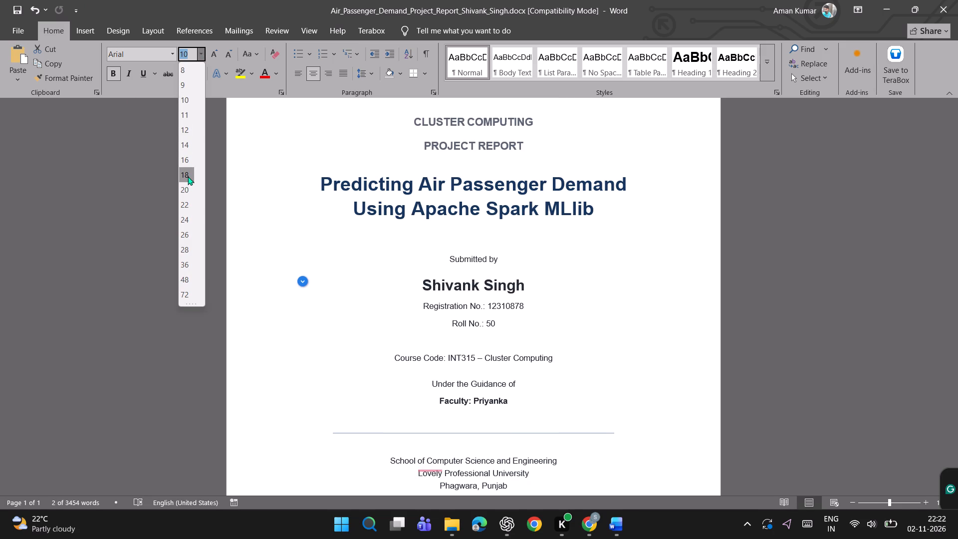
pyautogui.click(190, 162)
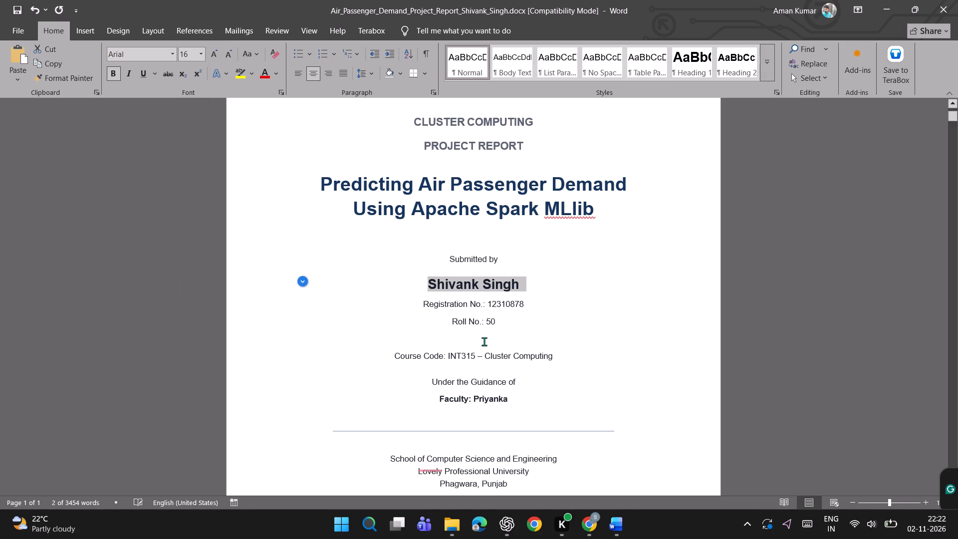
pyautogui.click(516, 332)
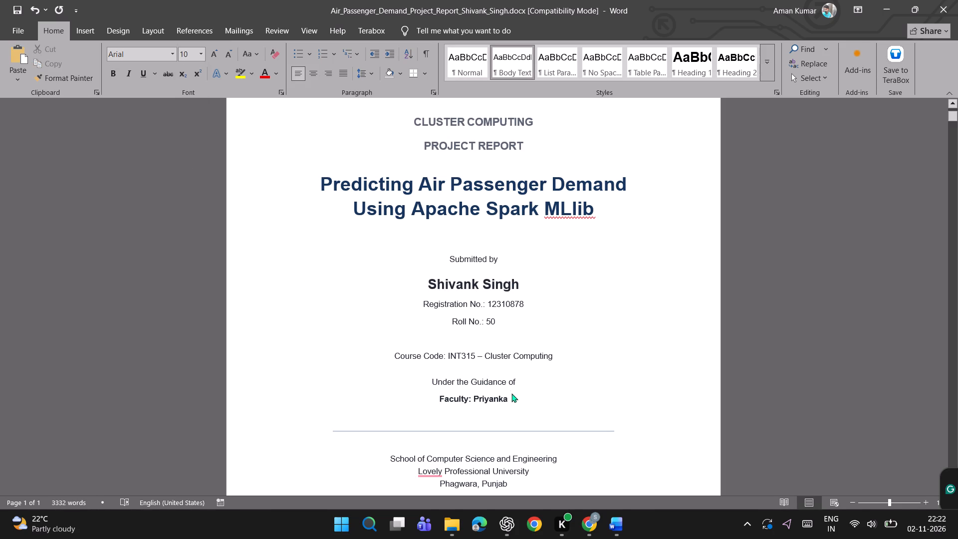
# Delete the "Faculty:" label in front of the guide's name under "Under the Guidance of".
pyautogui.moveTo(514, 398); pyautogui.dragTo(476, 401)
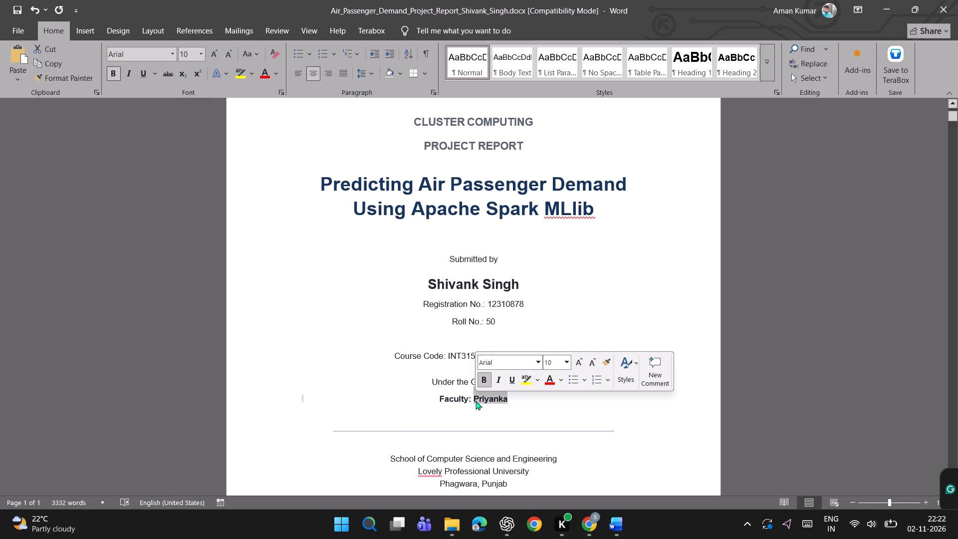
pyautogui.click(467, 396)
pyautogui.click(471, 397)
pyautogui.press('BackSpace')
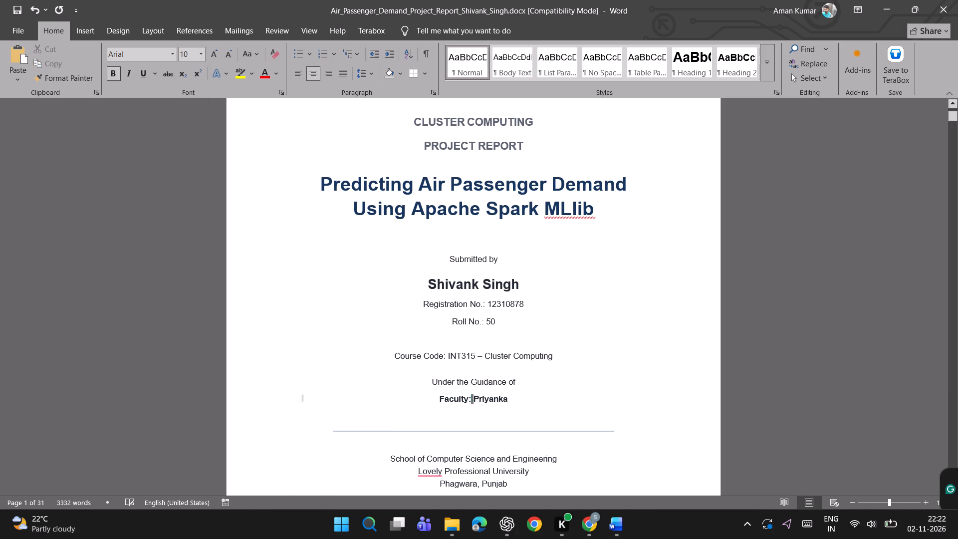
pyautogui.press('BackSpace')
pyautogui.press('BackSpace')
pyautogui.press('BackSpace')
pyautogui.press('BackSpace')
pyautogui.press('BackSpace')
pyautogui.press('BackSpace')
pyautogui.press('BackSpace')
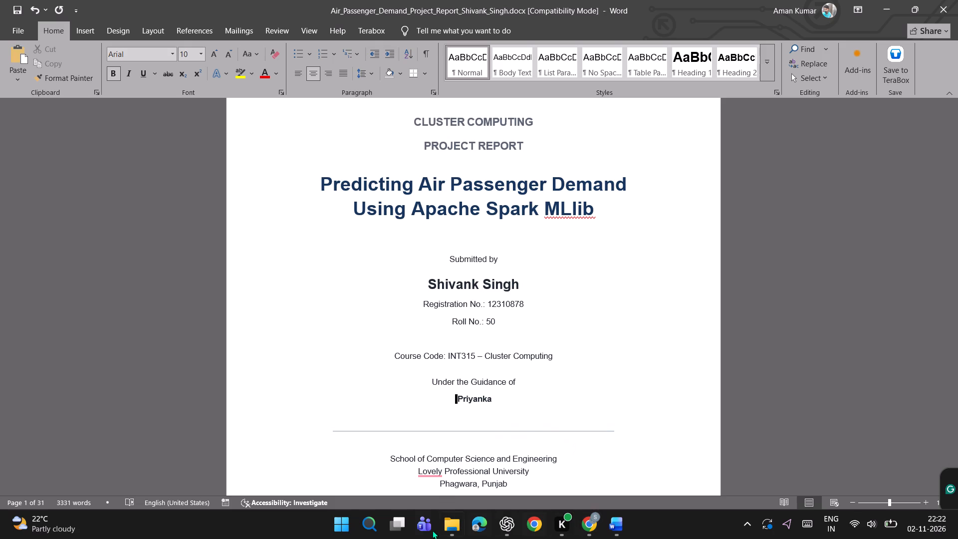
# Check the guidance line in the reference report, and add the faculty ID and "Assistant professor" after the guide's name in the Word report.
pyautogui.click(446, 530)
pyautogui.doubleClick(205, 142)
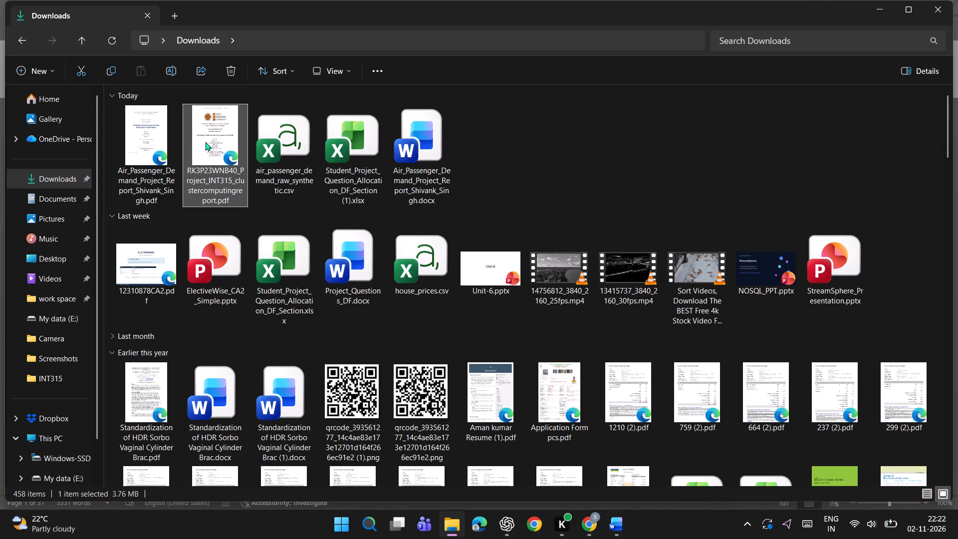
pyautogui.scroll(-1, 330, 306)
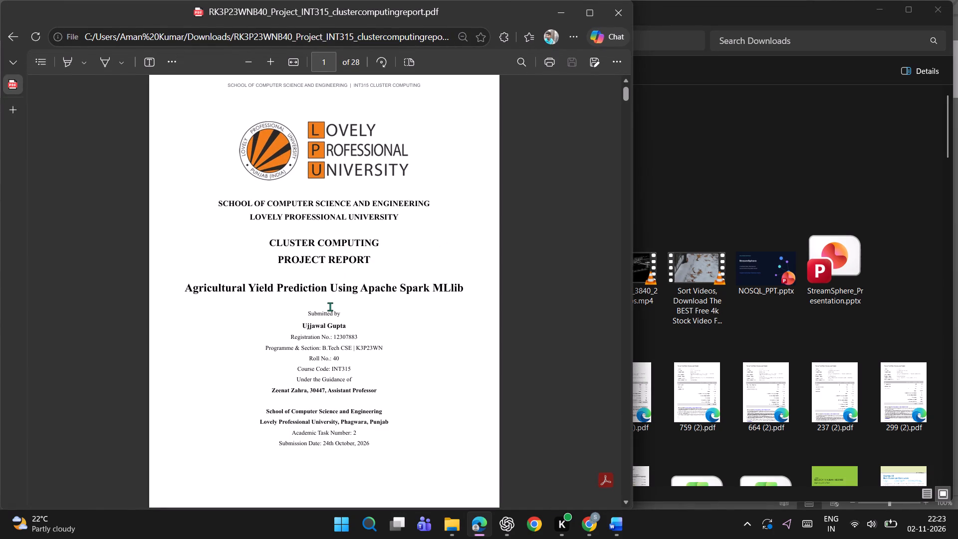
pyautogui.click(565, 8)
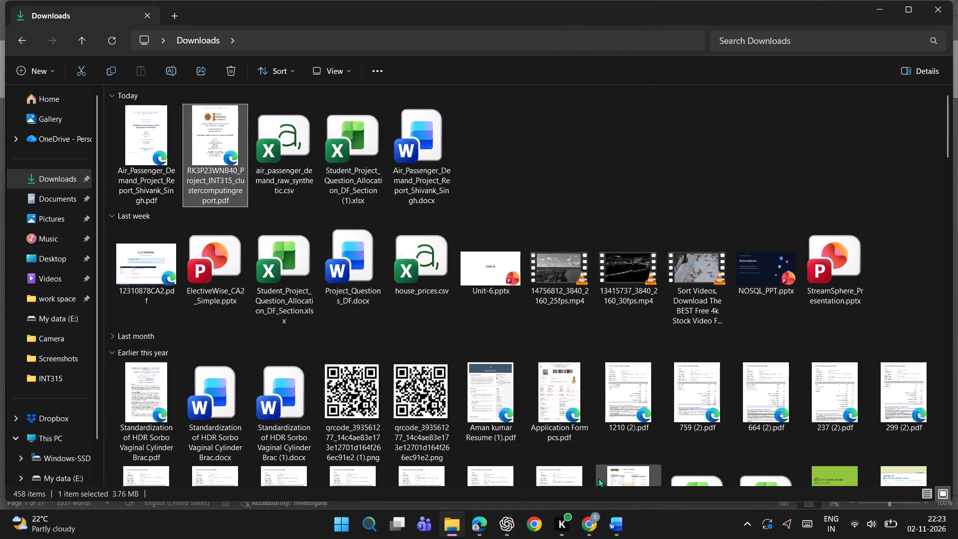
pyautogui.click(617, 523)
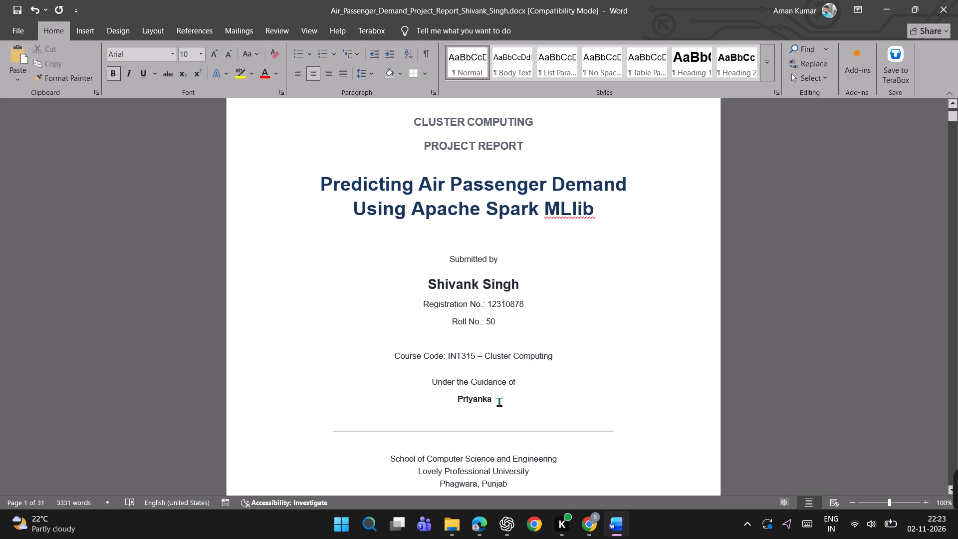
pyautogui.click(499, 398)
pyautogui.press(',')
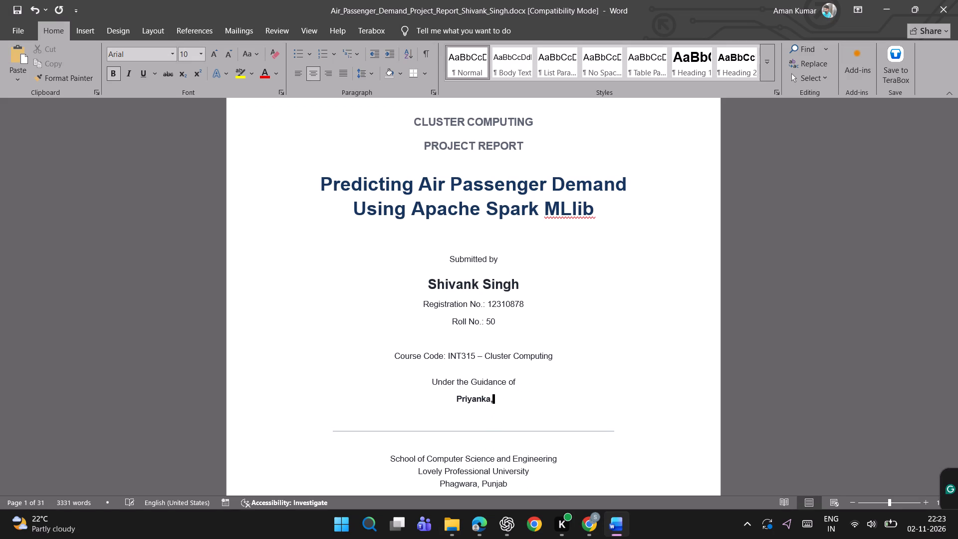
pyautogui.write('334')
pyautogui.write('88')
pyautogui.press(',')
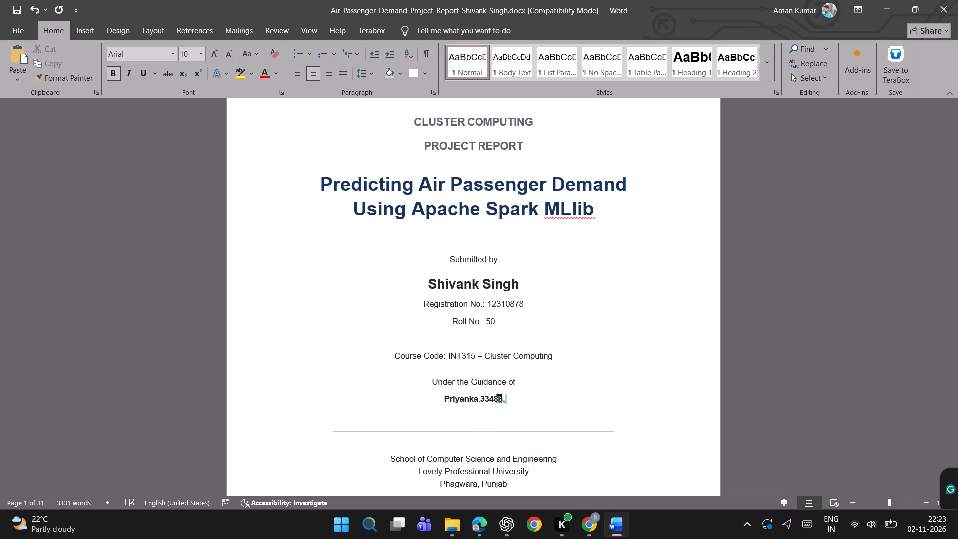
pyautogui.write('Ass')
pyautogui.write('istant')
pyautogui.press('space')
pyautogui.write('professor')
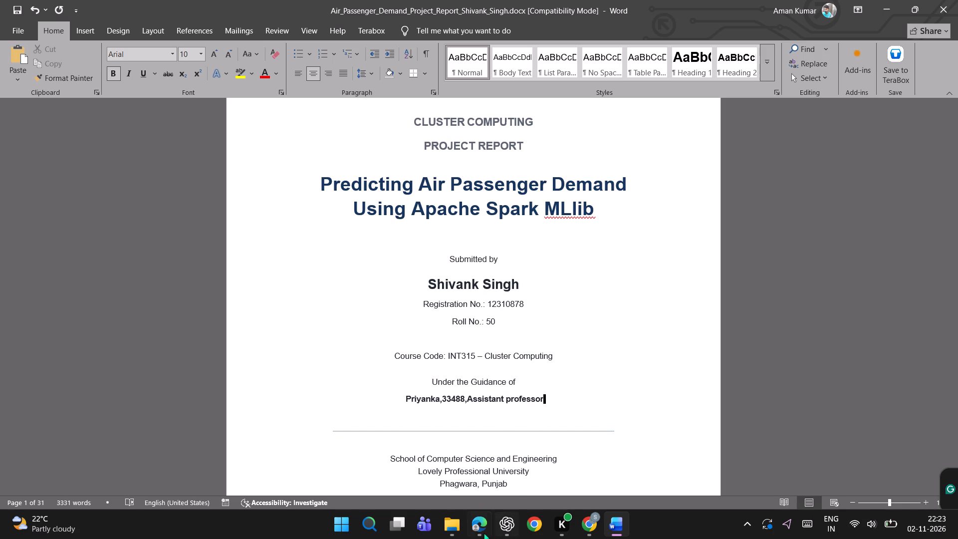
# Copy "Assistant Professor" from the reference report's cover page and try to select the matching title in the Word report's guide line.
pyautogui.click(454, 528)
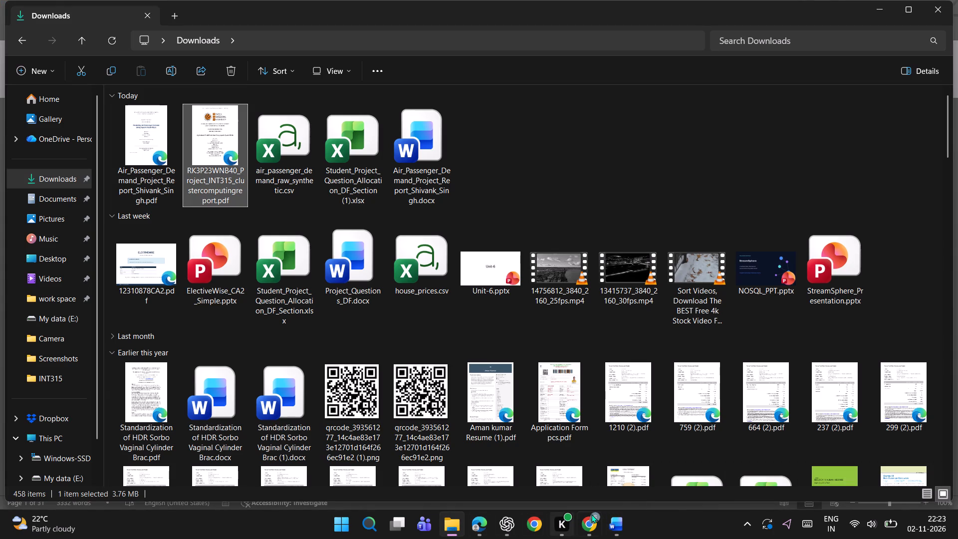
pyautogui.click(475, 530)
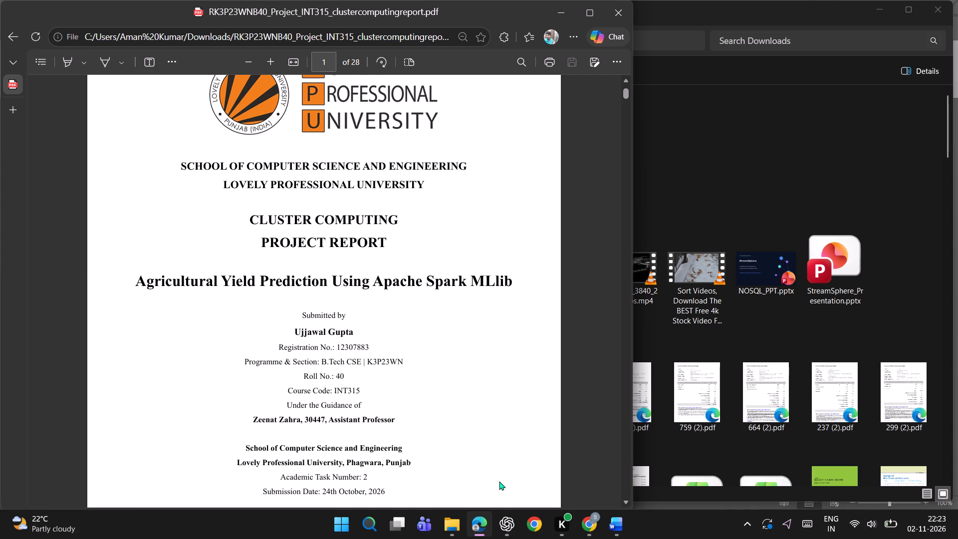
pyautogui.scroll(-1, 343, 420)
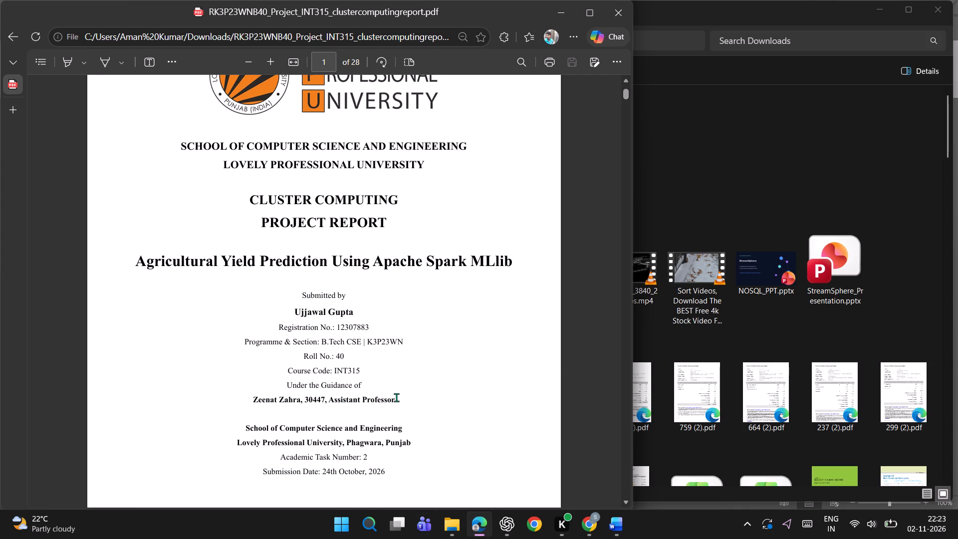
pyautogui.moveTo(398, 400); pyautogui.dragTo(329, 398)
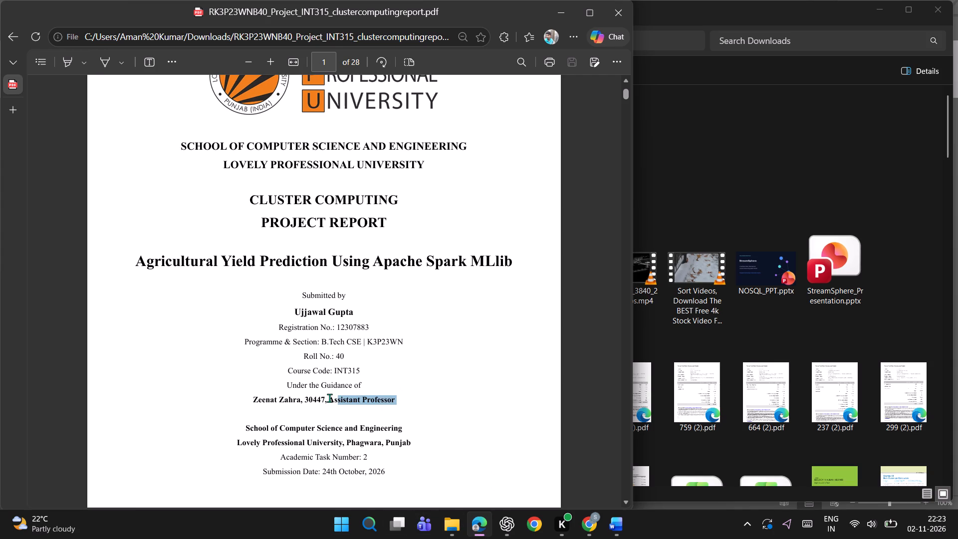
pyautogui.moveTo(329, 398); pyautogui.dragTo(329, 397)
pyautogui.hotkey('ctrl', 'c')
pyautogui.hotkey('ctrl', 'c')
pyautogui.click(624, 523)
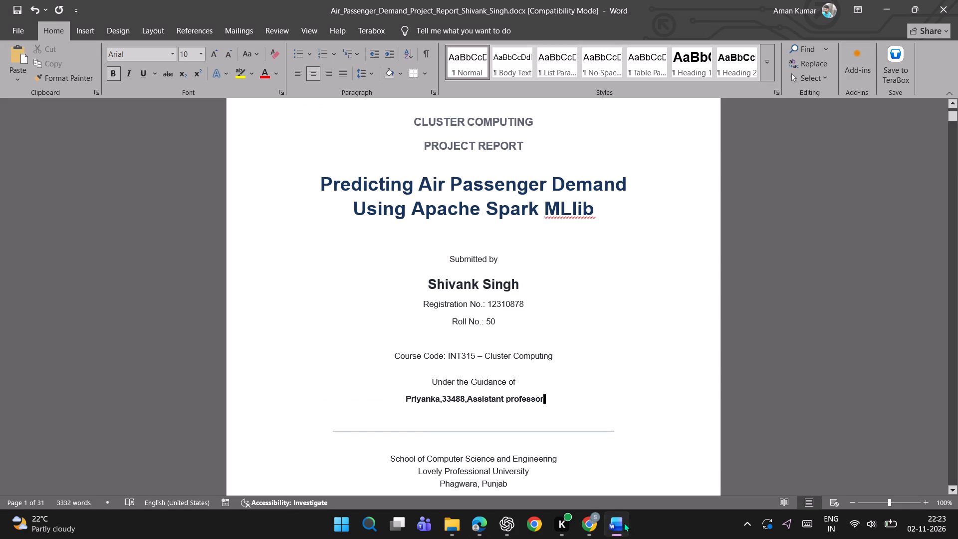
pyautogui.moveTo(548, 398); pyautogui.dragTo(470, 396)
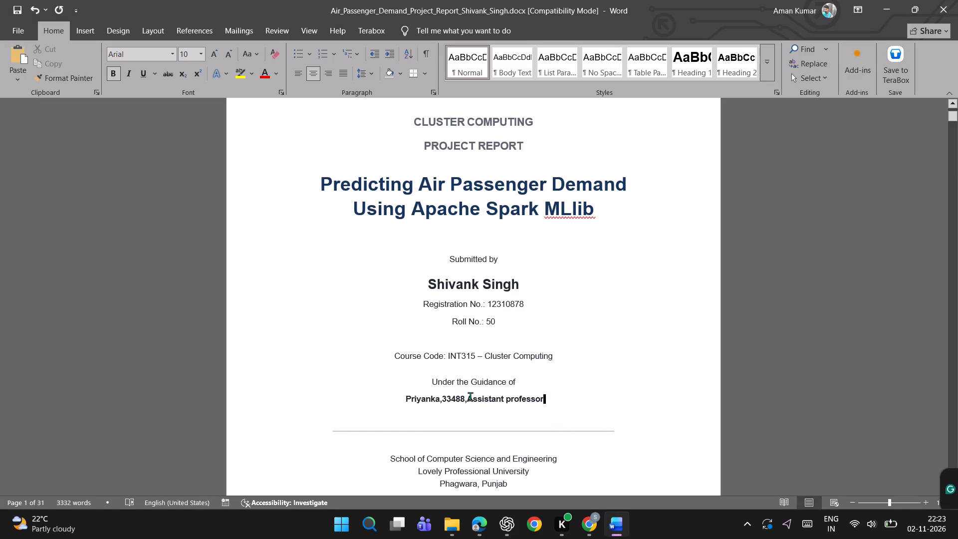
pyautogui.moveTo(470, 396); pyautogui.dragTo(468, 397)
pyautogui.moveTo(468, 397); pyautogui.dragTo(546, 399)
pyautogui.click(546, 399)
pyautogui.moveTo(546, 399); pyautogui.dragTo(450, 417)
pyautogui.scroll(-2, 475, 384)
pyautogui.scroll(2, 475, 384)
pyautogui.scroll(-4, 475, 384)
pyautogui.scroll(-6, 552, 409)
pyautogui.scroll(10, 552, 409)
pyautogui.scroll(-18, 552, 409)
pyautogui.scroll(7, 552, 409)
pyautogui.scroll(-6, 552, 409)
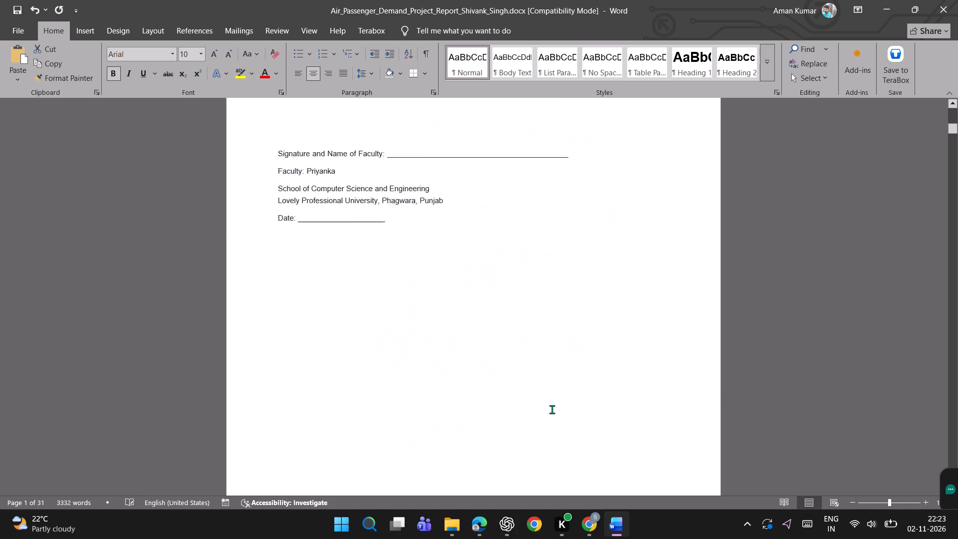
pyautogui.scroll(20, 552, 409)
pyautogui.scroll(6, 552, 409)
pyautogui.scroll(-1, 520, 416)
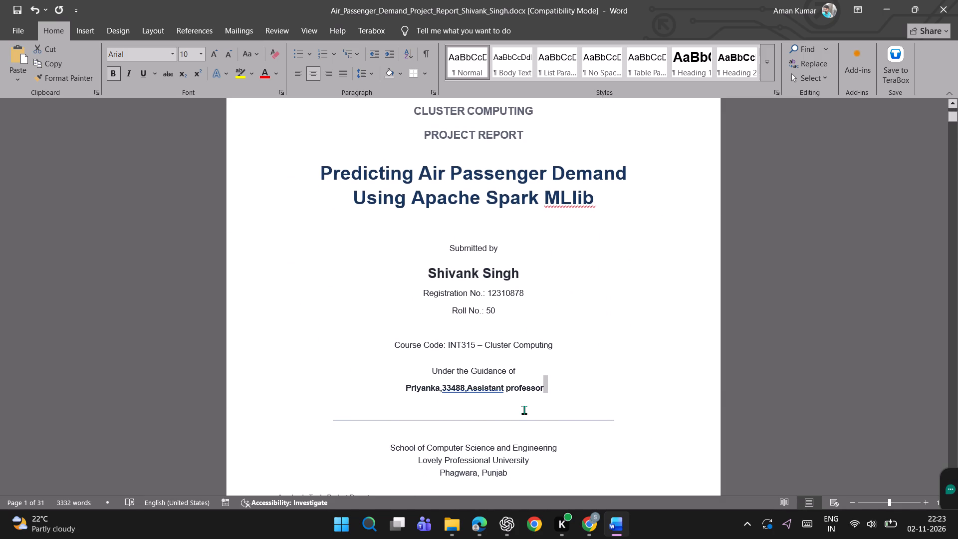
# Correct the guide line on the cover page by capitalising "Professor" and adding a space after each comma.
pyautogui.click(546, 390)
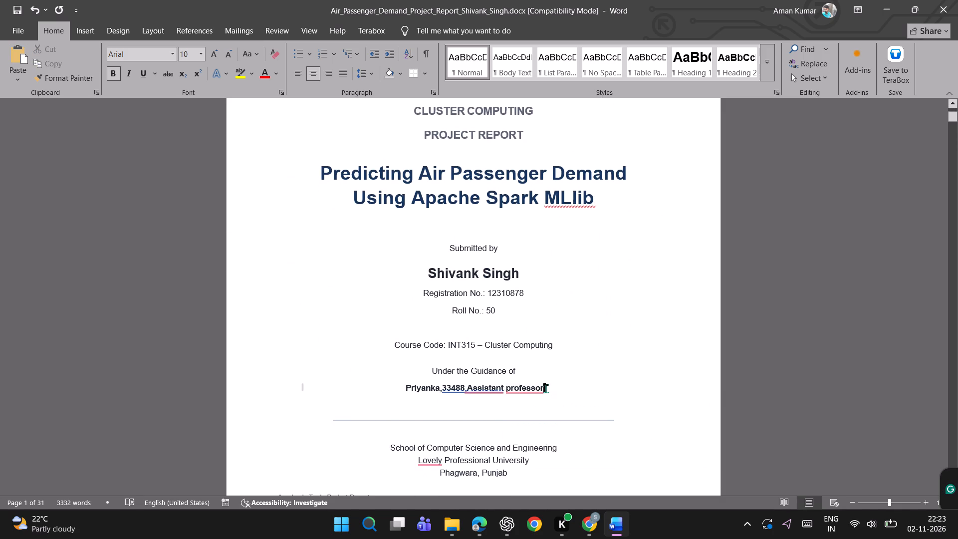
pyautogui.click(535, 414)
pyautogui.click(492, 392)
pyautogui.click(502, 423)
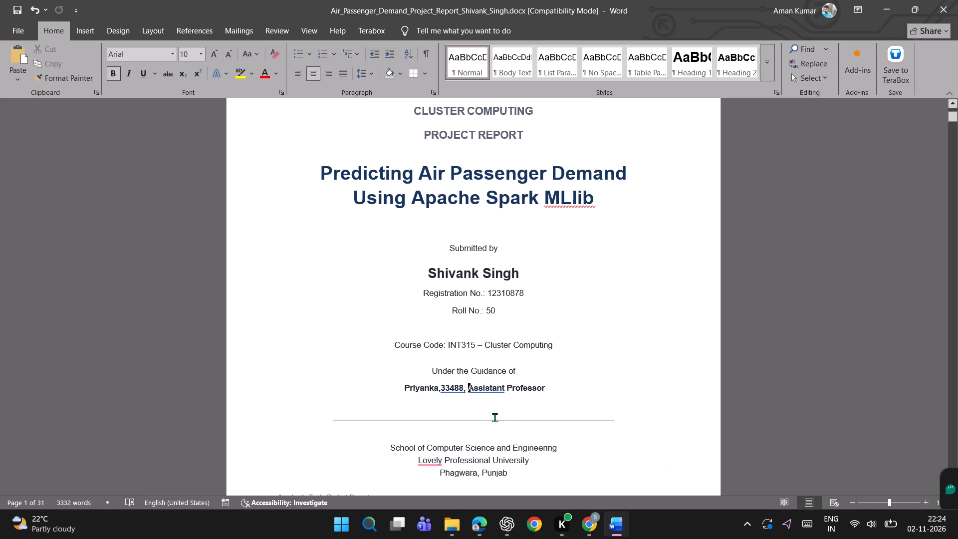
pyautogui.click(443, 387)
pyautogui.press('space')
pyautogui.press('BackSpace')
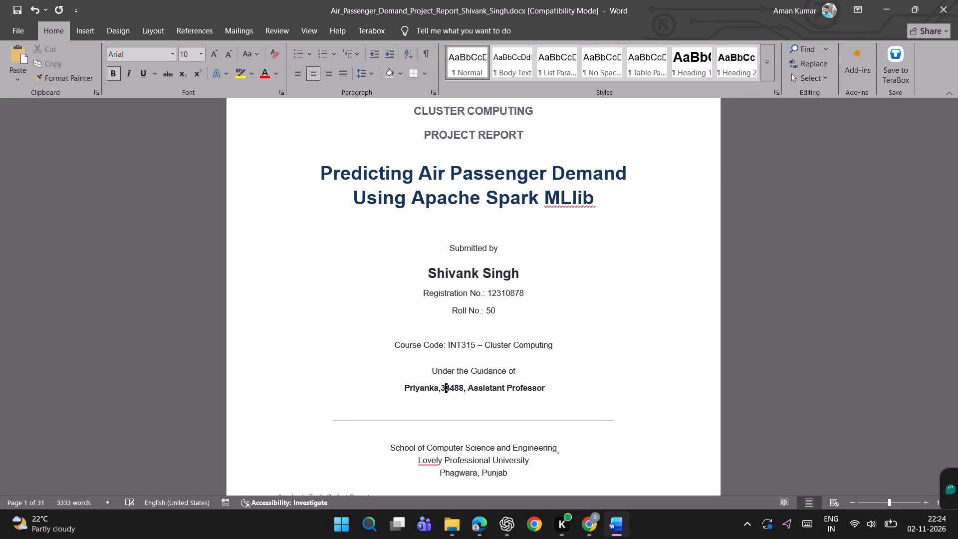
pyautogui.press('Left')
pyautogui.press('space')
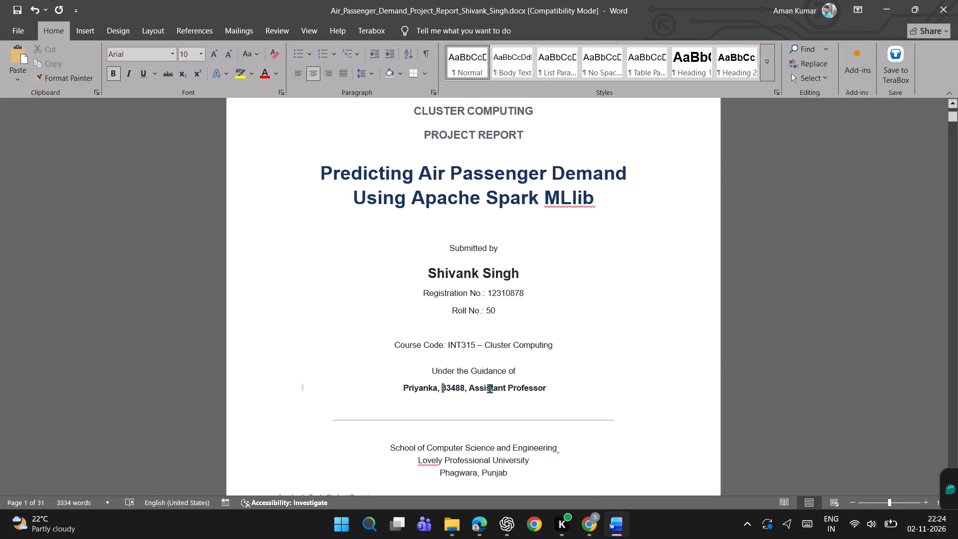
pyautogui.press('Insert')
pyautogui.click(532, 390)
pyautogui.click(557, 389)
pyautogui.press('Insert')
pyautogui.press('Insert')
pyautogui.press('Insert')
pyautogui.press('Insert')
# Delete the "Academic Task: Project Report" line below the university address on the Word report's cover page.
pyautogui.scroll(-1, 557, 389)
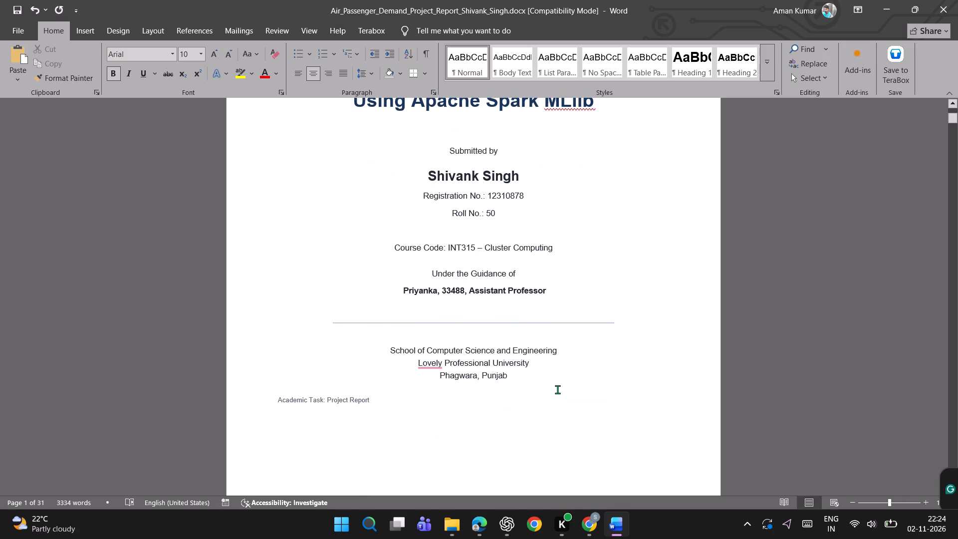
pyautogui.scroll(1, 557, 389)
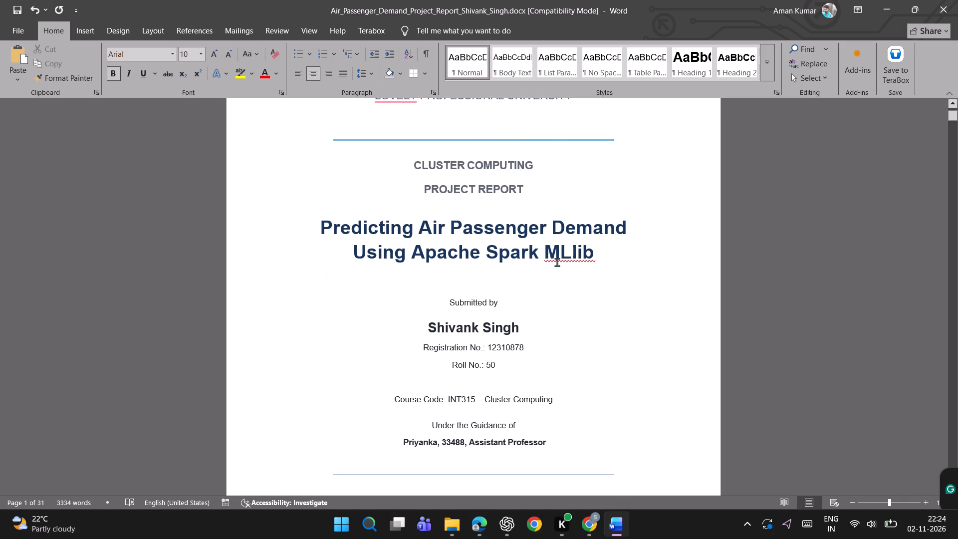
pyautogui.scroll(-1, 596, 309)
pyautogui.scroll(-1, 549, 338)
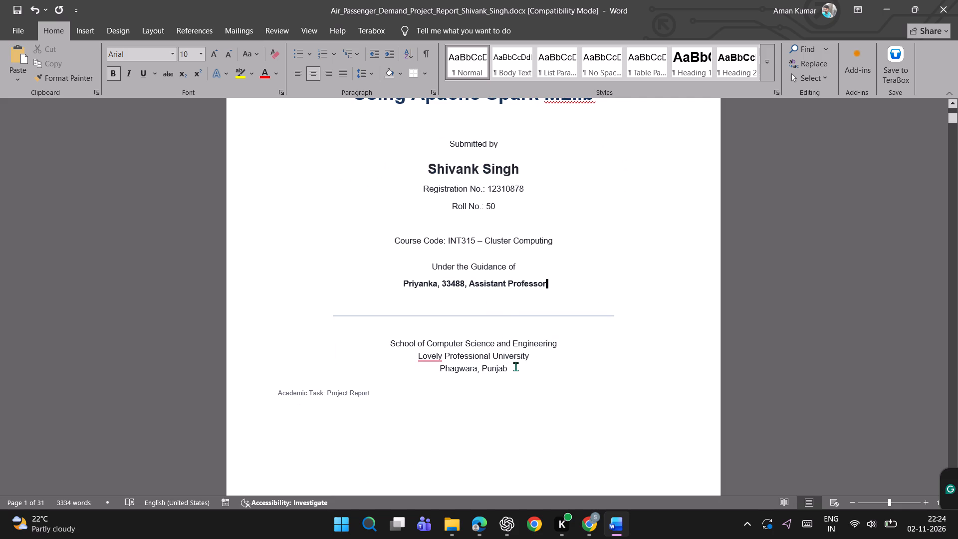
pyautogui.scroll(-1, 515, 376)
pyautogui.scroll(1, 515, 376)
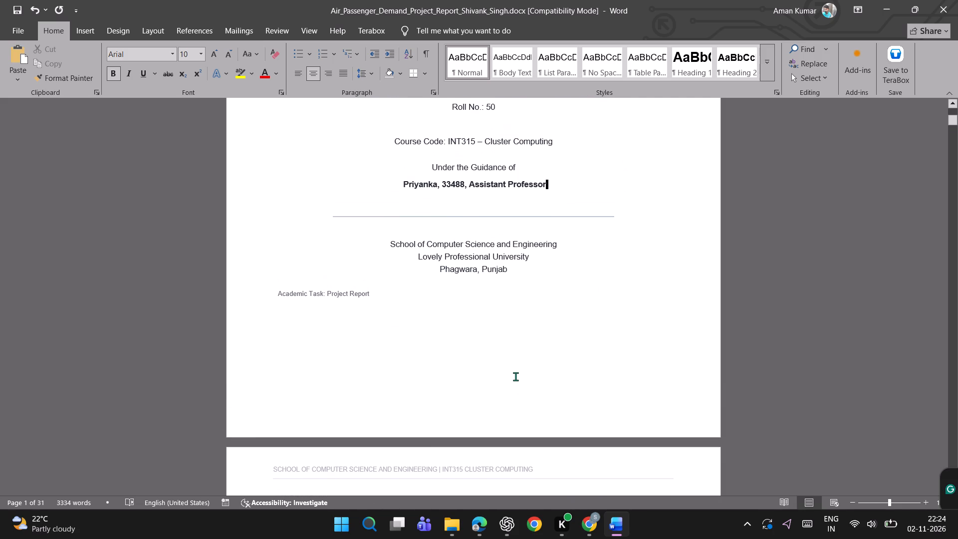
pyautogui.scroll(1, 515, 376)
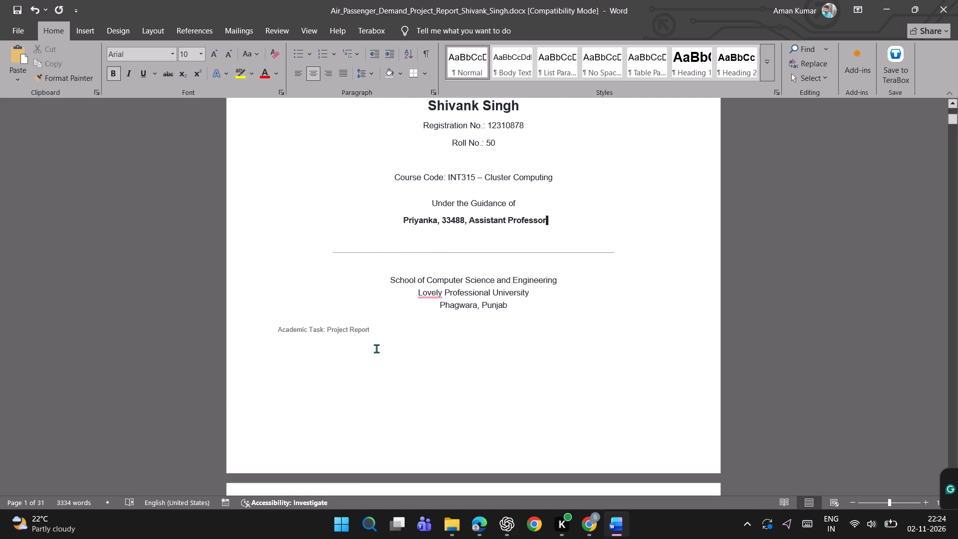
pyautogui.click(373, 329)
pyautogui.press('BackSpace')
pyautogui.press('BackSpace')
pyautogui.press('BackSpace')
pyautogui.press('BackSpace')
pyautogui.press('BackSpace')
pyautogui.press('BackSpace')
pyautogui.press('BackSpace')
pyautogui.press('BackSpace')
pyautogui.press('BackSpace')
pyautogui.press('BackSpace')
pyautogui.press('BackSpace')
pyautogui.press('BackSpace')
pyautogui.press('BackSpace')
pyautogui.press('BackSpace')
pyautogui.press('BackSpace')
pyautogui.press('BackSpace')
pyautogui.press('BackSpace')
pyautogui.press('BackSpace')
pyautogui.press('BackSpace')
pyautogui.press('BackSpace')
pyautogui.press('BackSpace')
pyautogui.press('BackSpace')
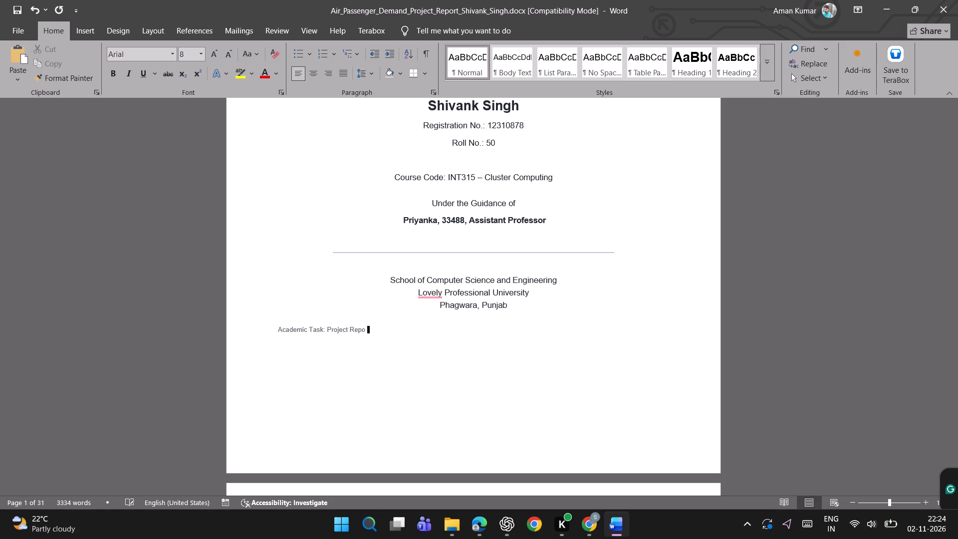
pyautogui.press('BackSpace')
pyautogui.press('BackSpace')
pyautogui.press('BackSpace')
pyautogui.press('BackSpace')
pyautogui.press('BackSpace')
pyautogui.press('BackSpace')
pyautogui.press('BackSpace')
pyautogui.press('BackSpace')
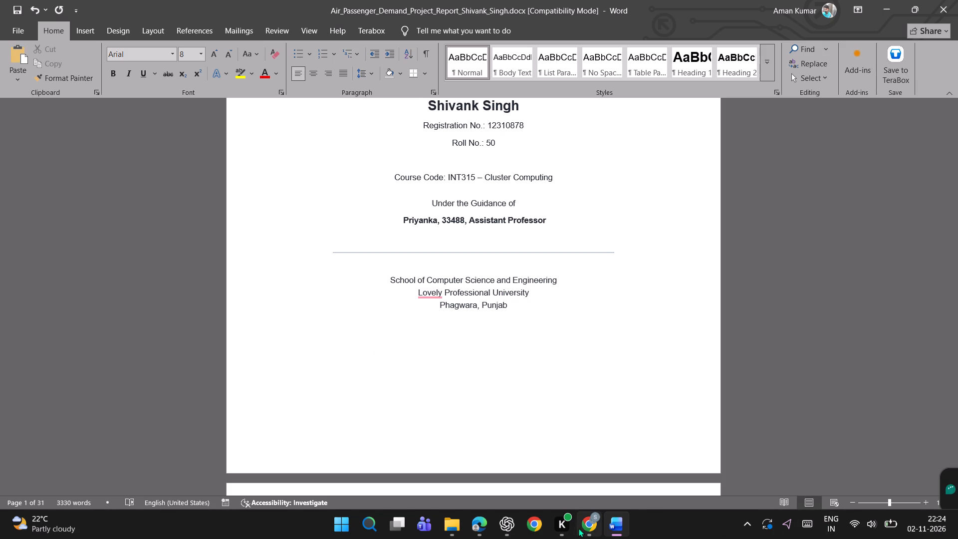
# Replace the school, university and Phagwara lines on the Word cover with the reference cover's closing block, from the school name through the submission date.
pyautogui.click(479, 522)
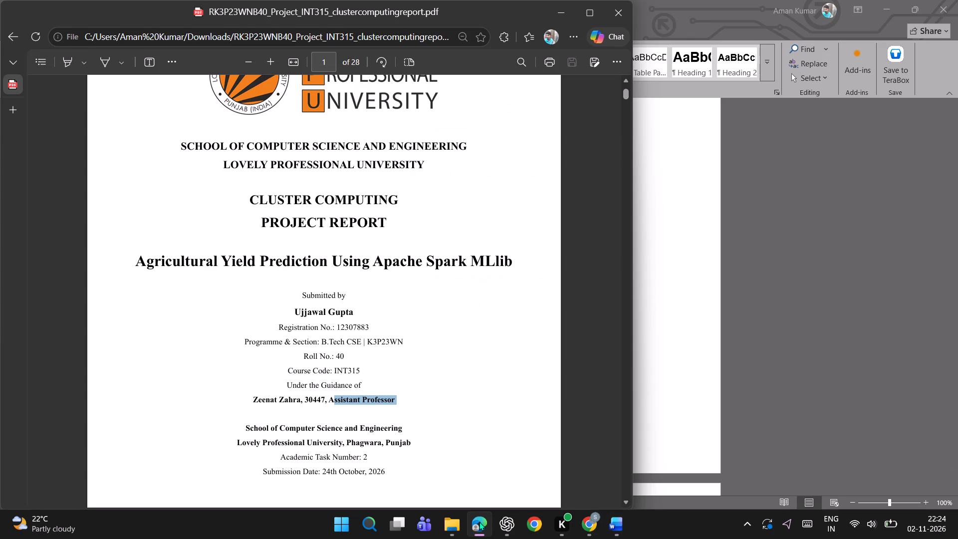
pyautogui.moveTo(393, 473); pyautogui.dragTo(247, 426)
pyautogui.moveTo(247, 426); pyautogui.dragTo(397, 478)
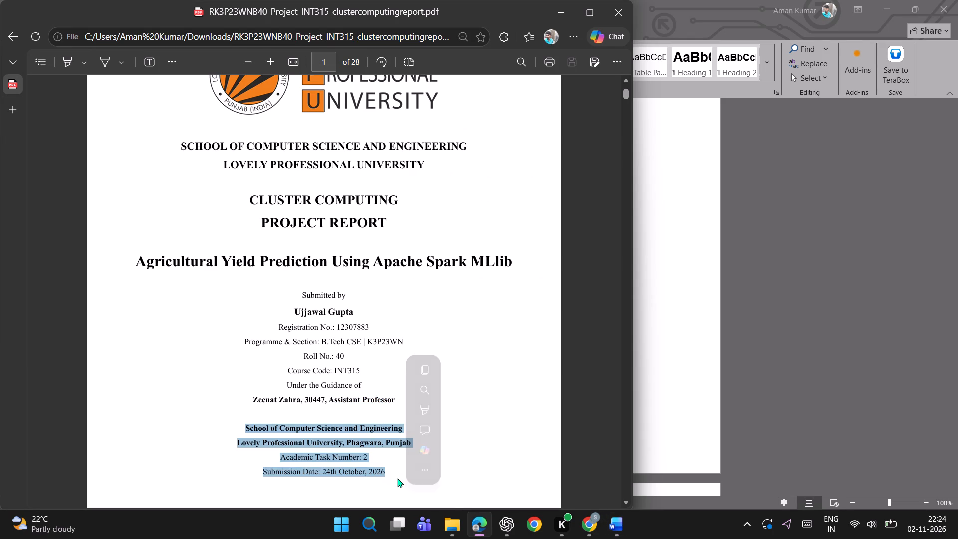
pyautogui.hotkey('ctrl', 'c')
pyautogui.hotkey('ctrl', 'c')
pyautogui.hotkey('ctrl', 'c')
pyautogui.click(554, 3)
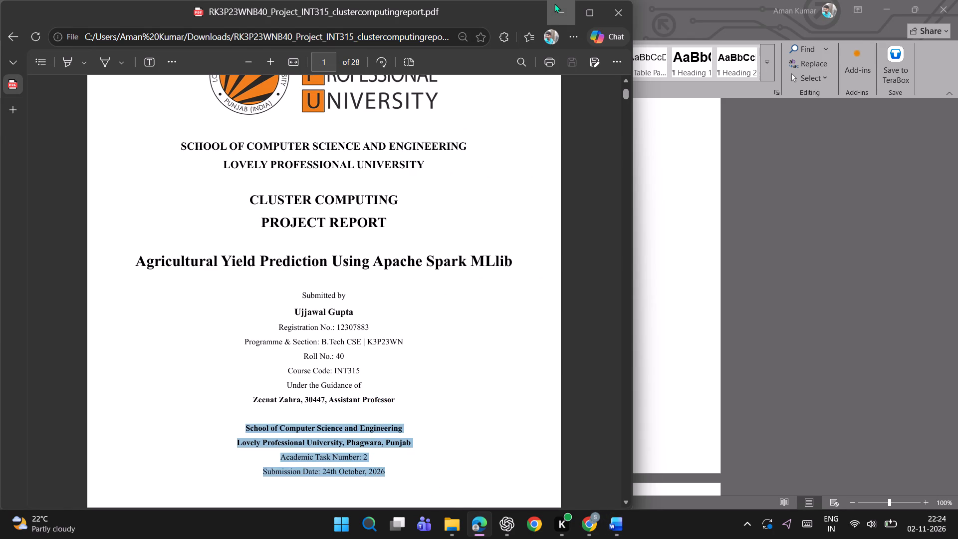
pyautogui.click(507, 304)
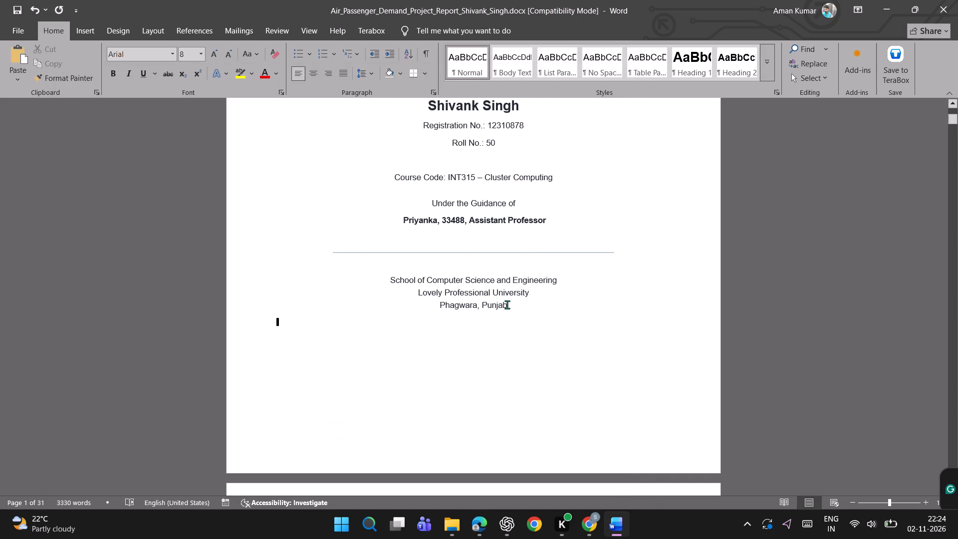
pyautogui.moveTo(507, 304); pyautogui.dragTo(411, 276)
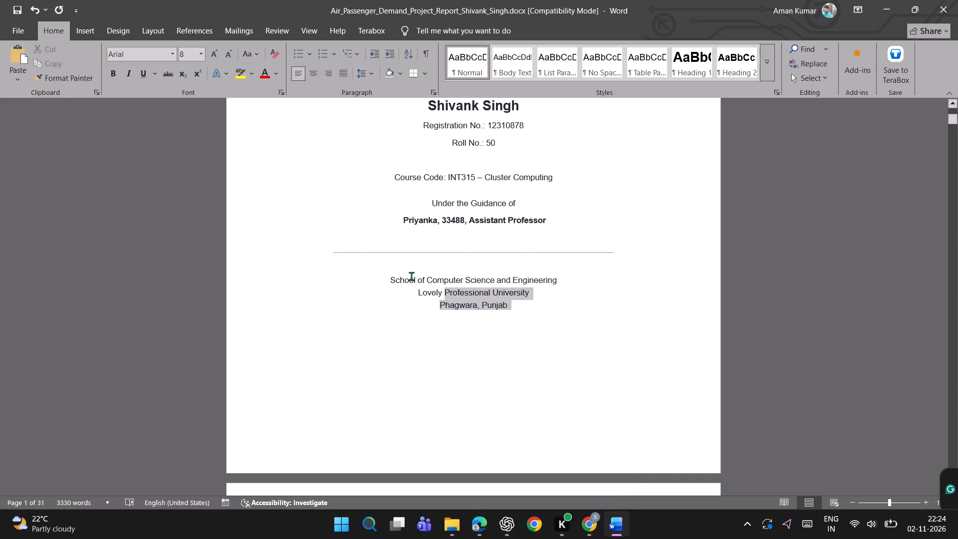
pyautogui.moveTo(411, 276); pyautogui.dragTo(452, 283)
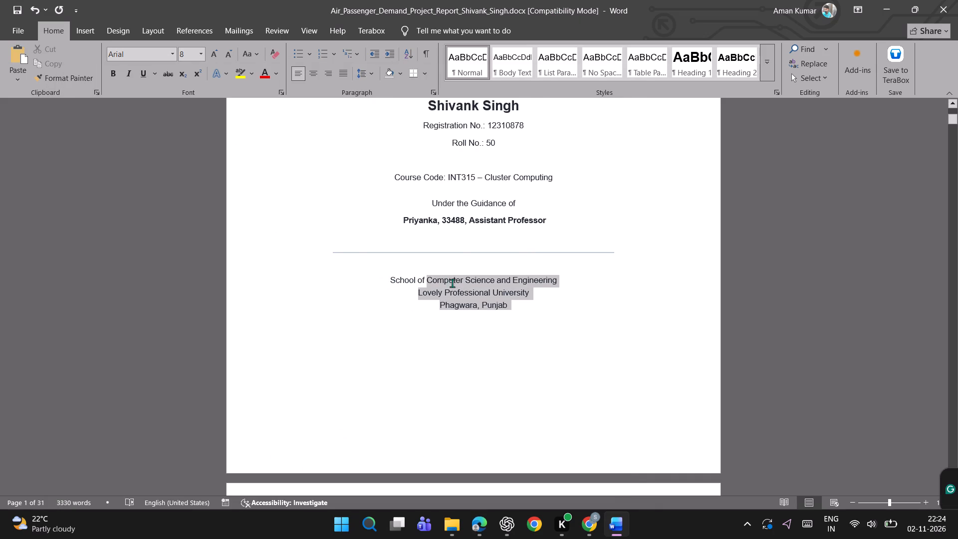
pyautogui.moveTo(452, 283); pyautogui.dragTo(390, 278)
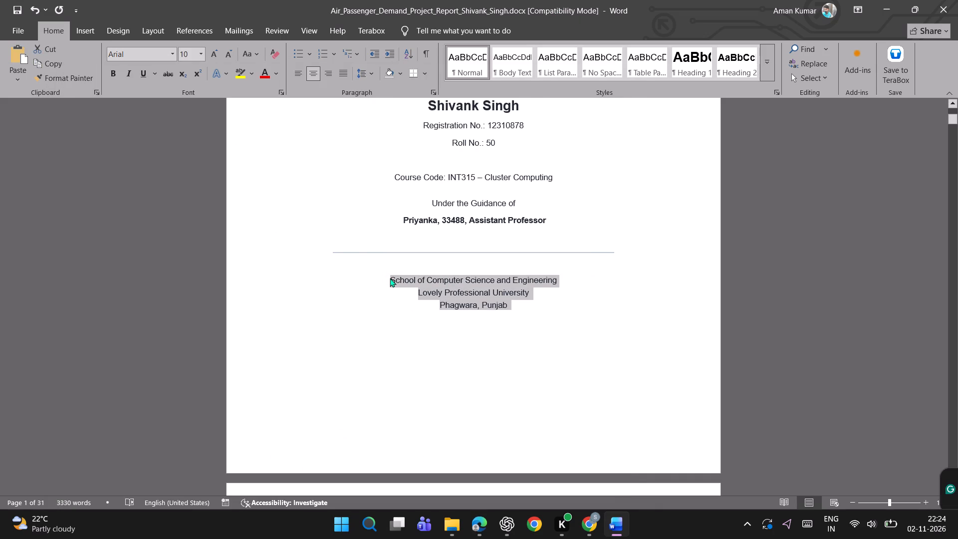
pyautogui.hotkey('ctrl', 'v')
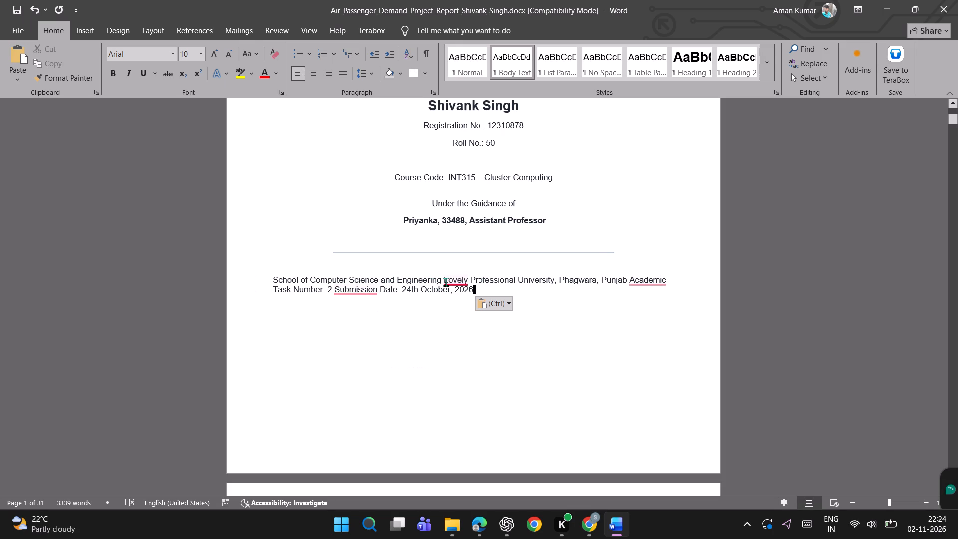
# Break the pasted text into four lines: school, university with Phagwara, Punjab, Academic Task Number: 2, and Submission Date: 24th October, 2026.
pyautogui.click(444, 281)
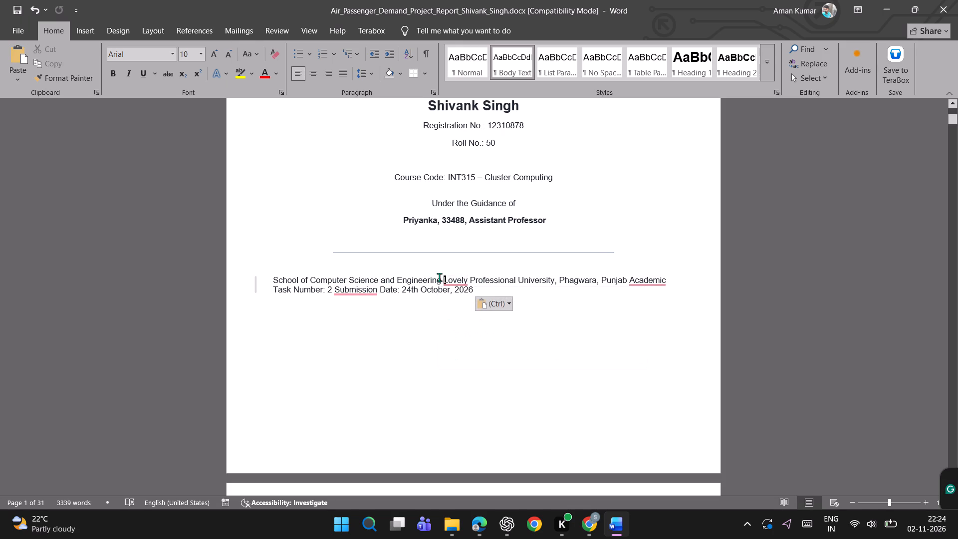
pyautogui.click(439, 277)
pyautogui.press('Return')
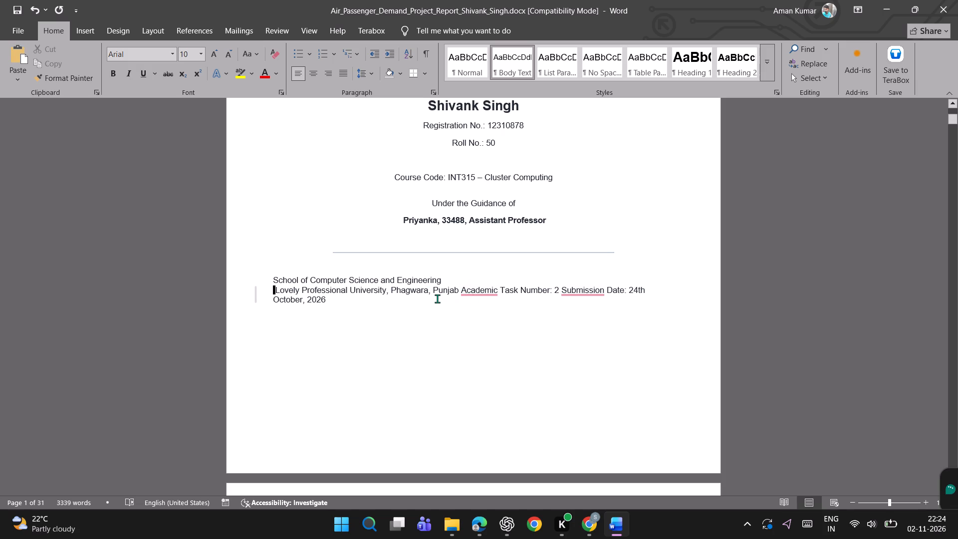
pyautogui.click(463, 290)
pyautogui.press('Return')
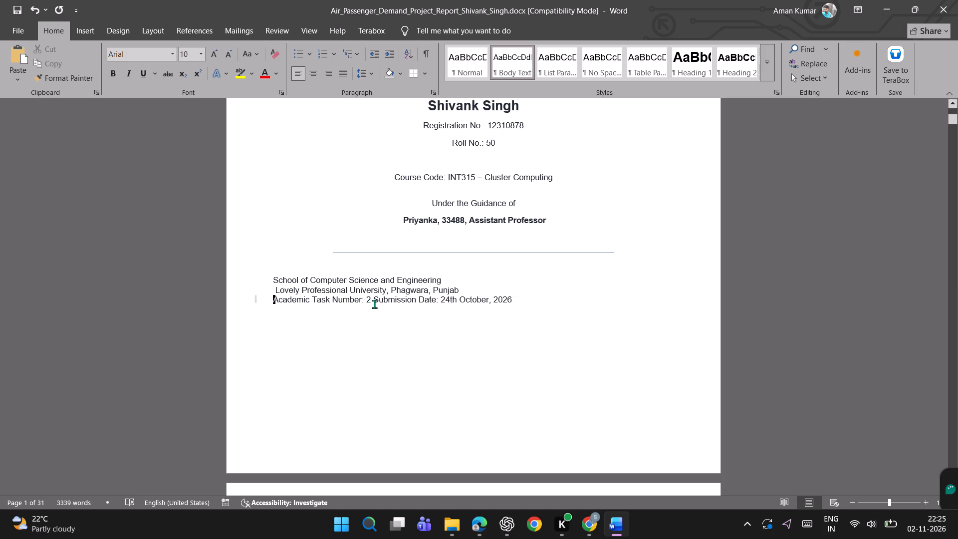
pyautogui.click(374, 301)
pyautogui.press('Return')
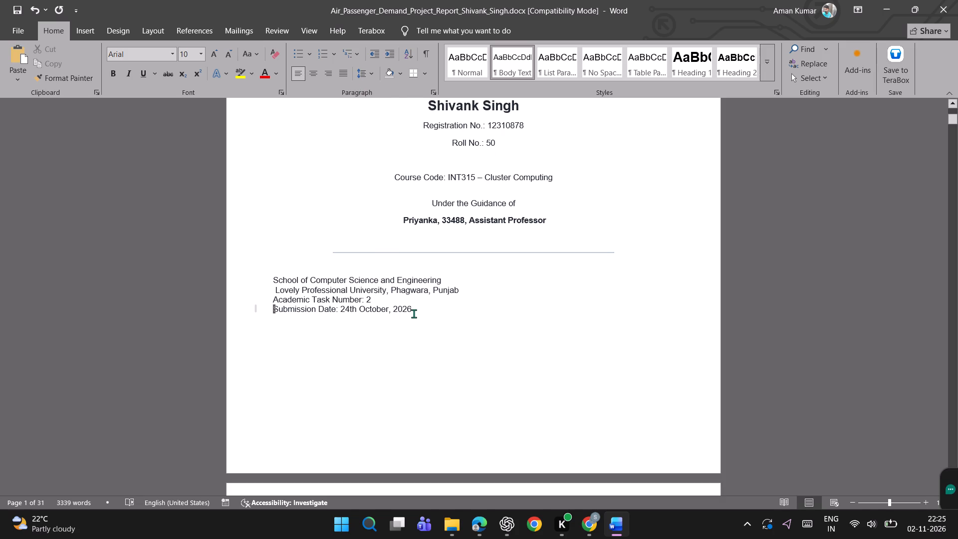
# Centre the four closing lines, from the school name to the submission date, on the cover page.
pyautogui.moveTo(414, 313); pyautogui.dragTo(276, 281)
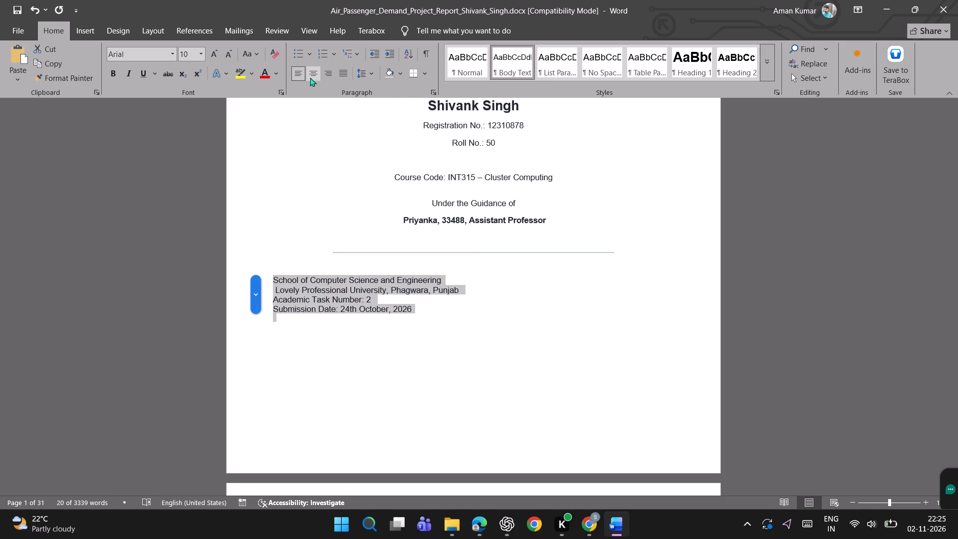
pyautogui.click(310, 77)
pyautogui.click(449, 339)
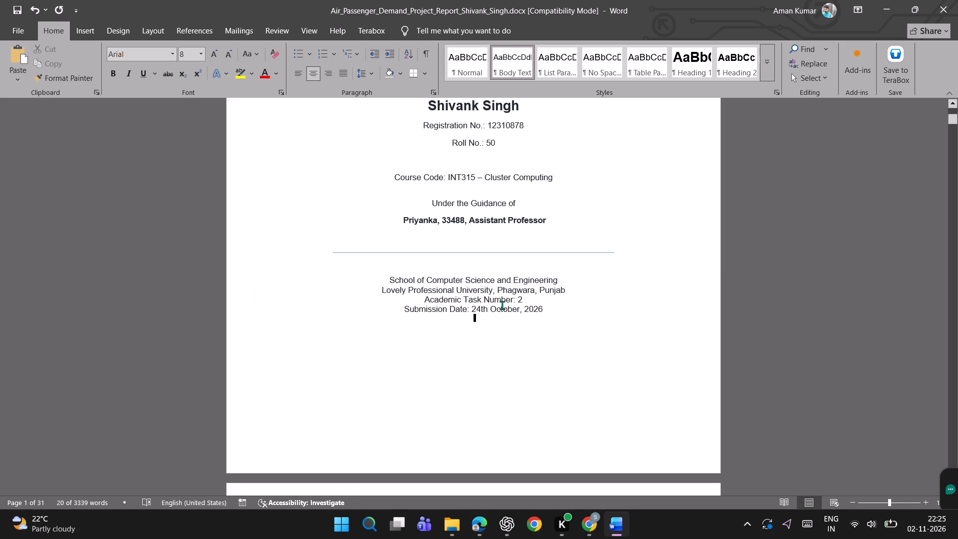
# Insert a blank line after the school line and another after the university line at the end of the cover page.
pyautogui.click(563, 280)
pyautogui.press('Return')
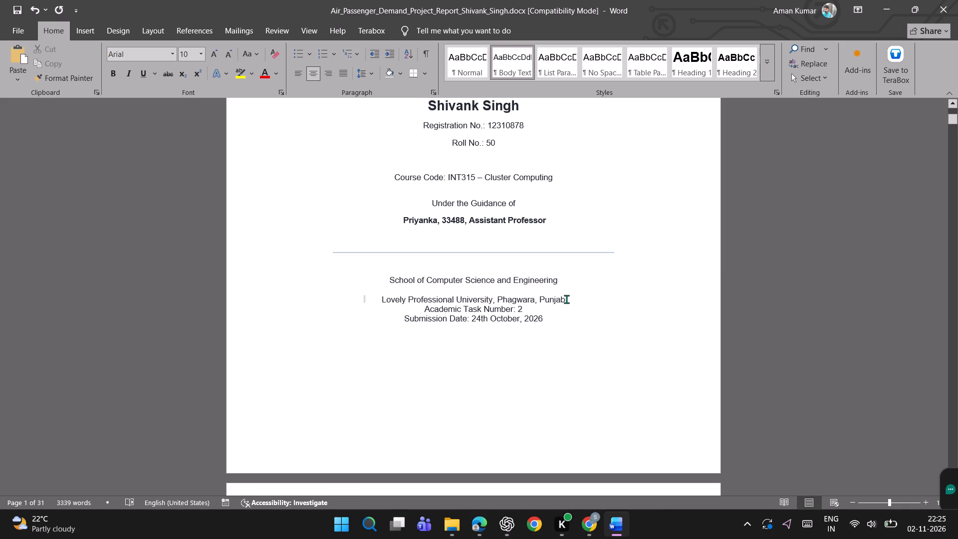
pyautogui.click(566, 299)
pyautogui.press('Return')
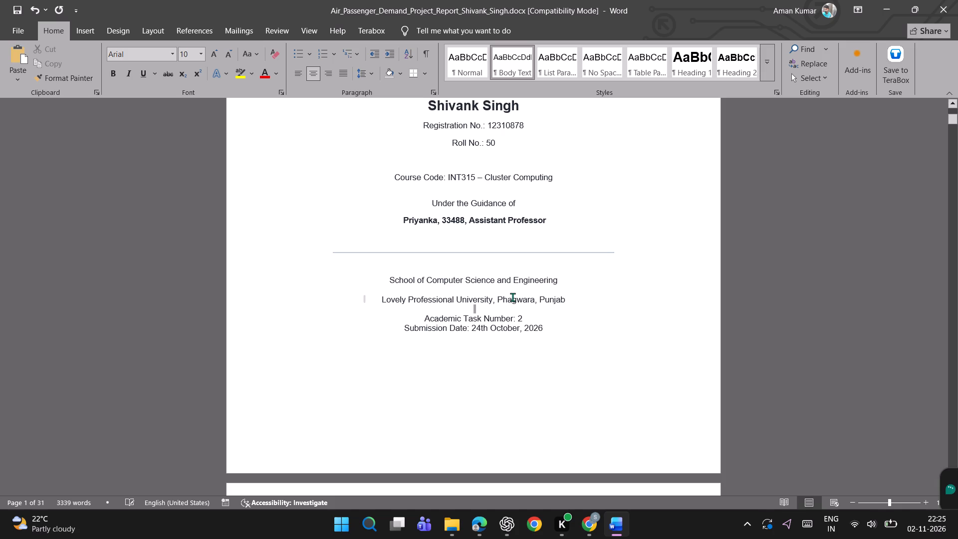
# Set the font size of the closing school, university, academic task number and submission date lines to 12.
pyautogui.moveTo(567, 300); pyautogui.dragTo(395, 279)
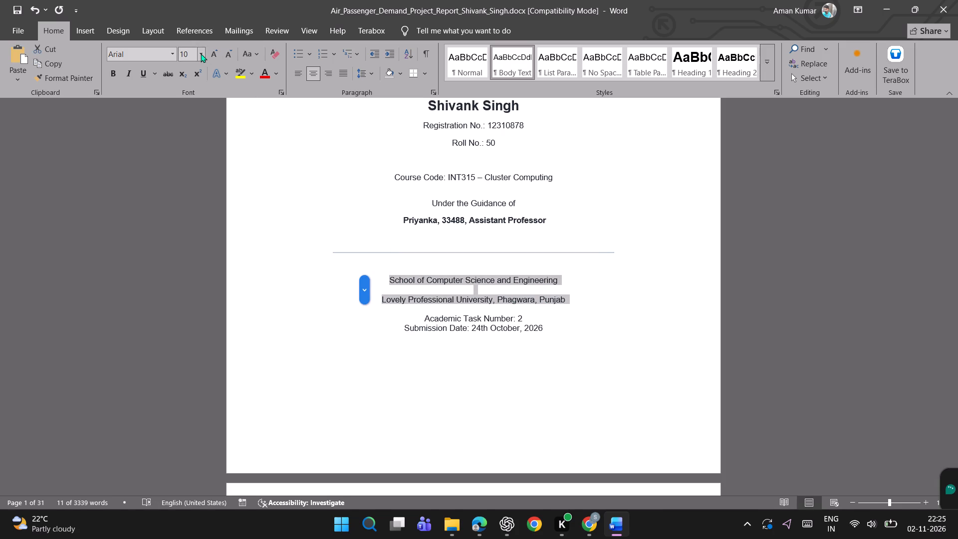
pyautogui.click(201, 53)
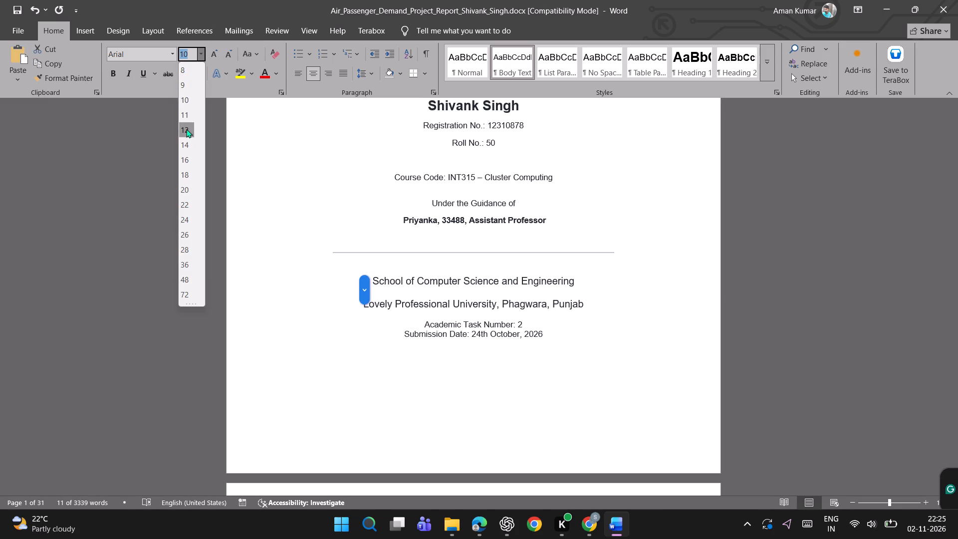
pyautogui.click(186, 128)
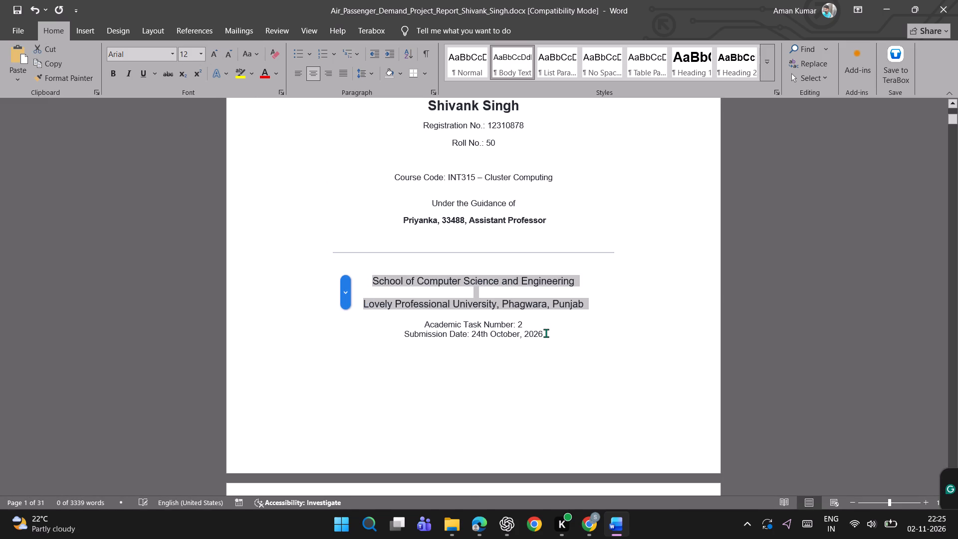
pyautogui.click(546, 333)
pyautogui.moveTo(546, 333); pyautogui.dragTo(429, 325)
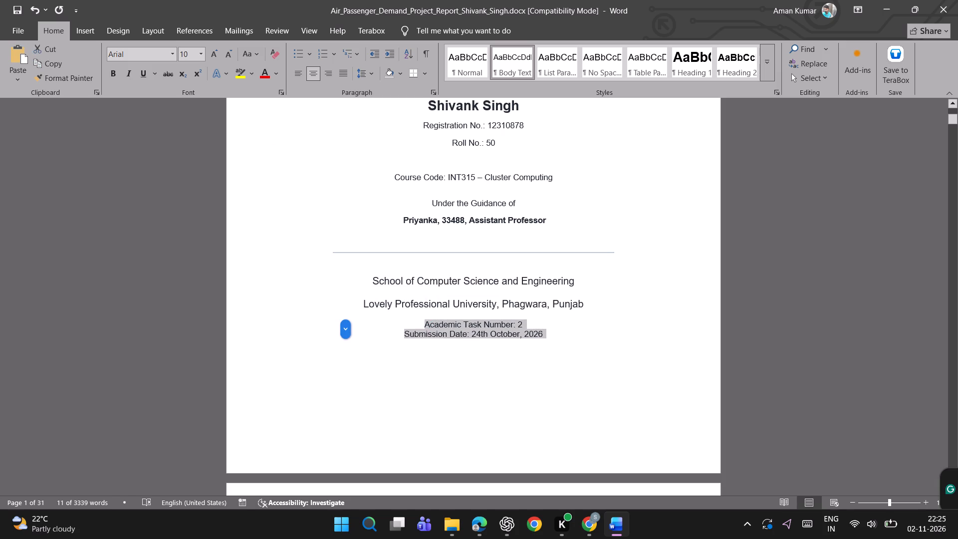
pyautogui.click(200, 55)
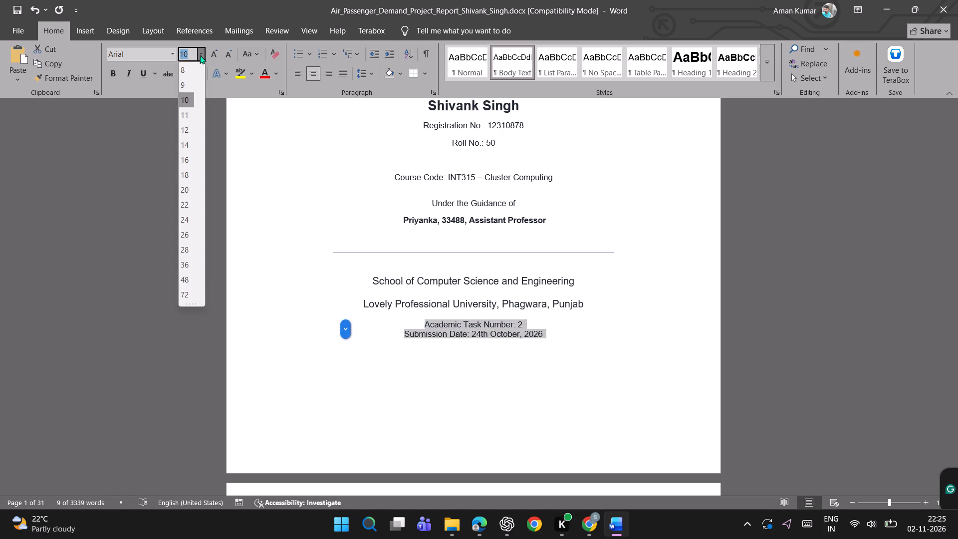
pyautogui.click(184, 128)
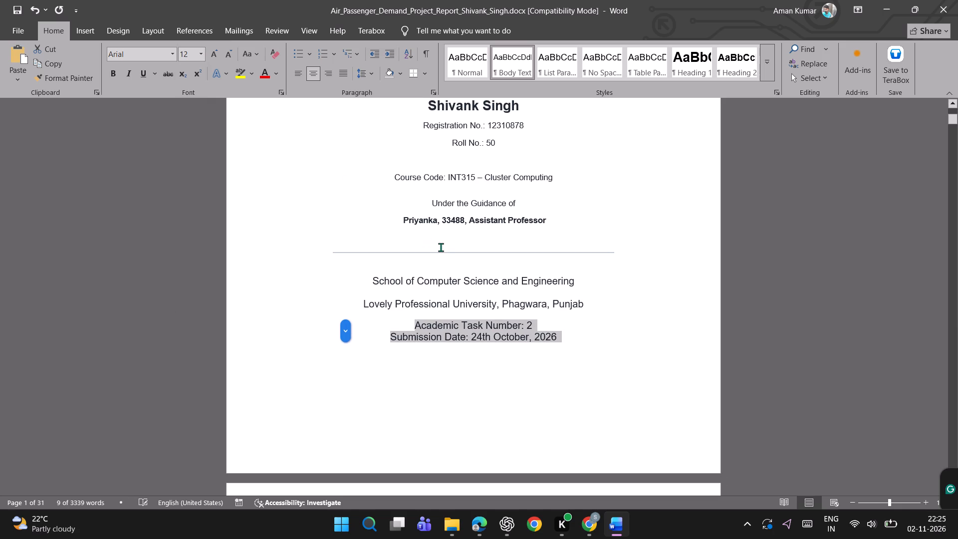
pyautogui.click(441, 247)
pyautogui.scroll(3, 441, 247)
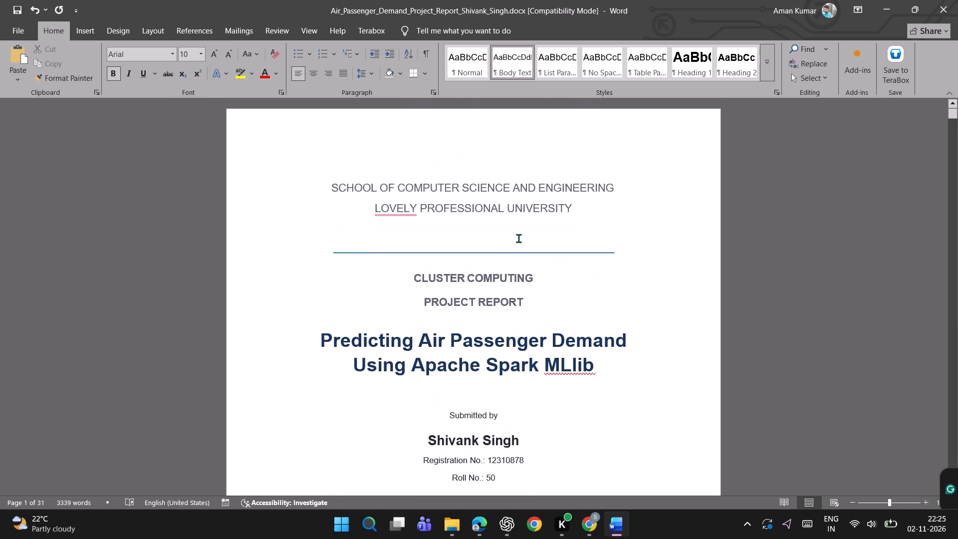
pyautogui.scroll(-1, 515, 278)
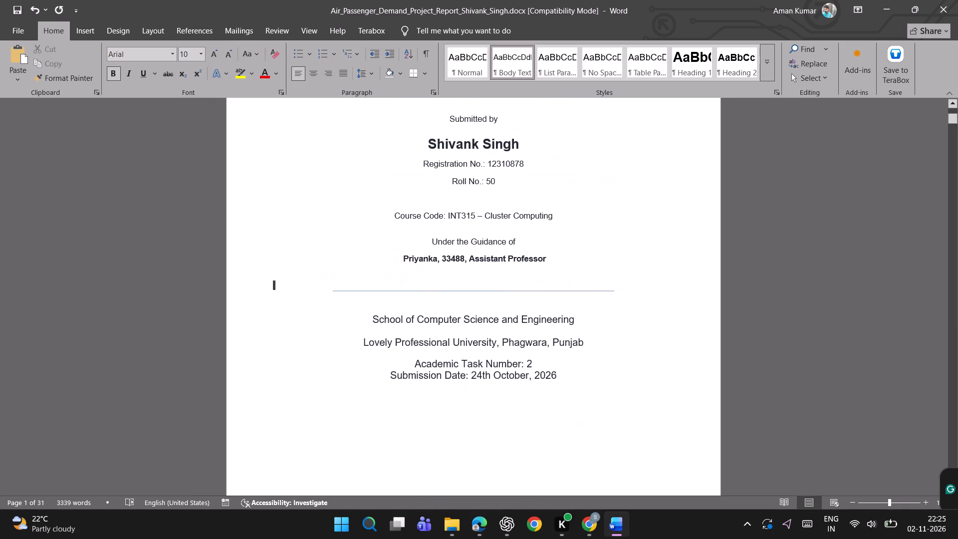
# Set the font size of the faculty guide's line under "Under the Guidance of" to 12.
pyautogui.scroll(1, 518, 241)
pyautogui.scroll(-1, 518, 241)
pyautogui.moveTo(550, 320); pyautogui.dragTo(413, 318)
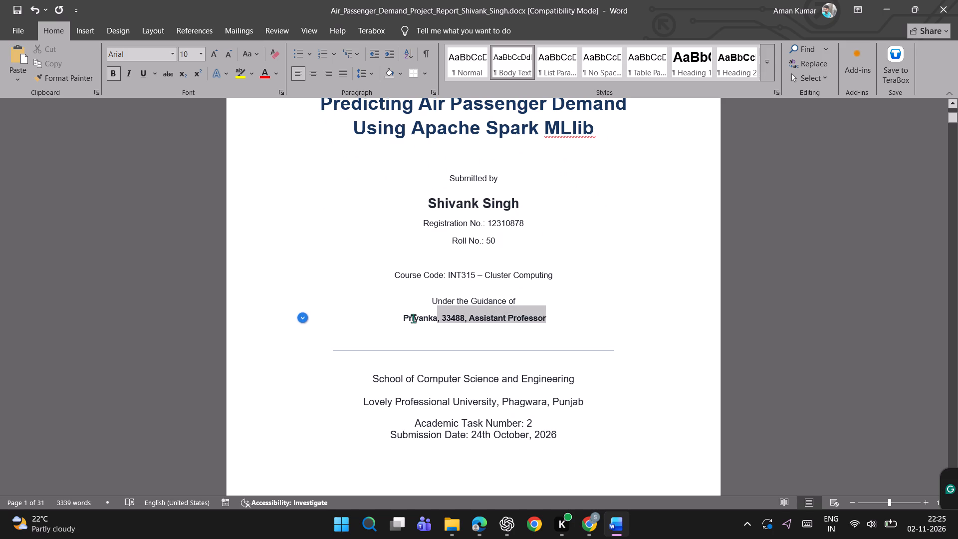
pyautogui.moveTo(413, 318); pyautogui.dragTo(402, 320)
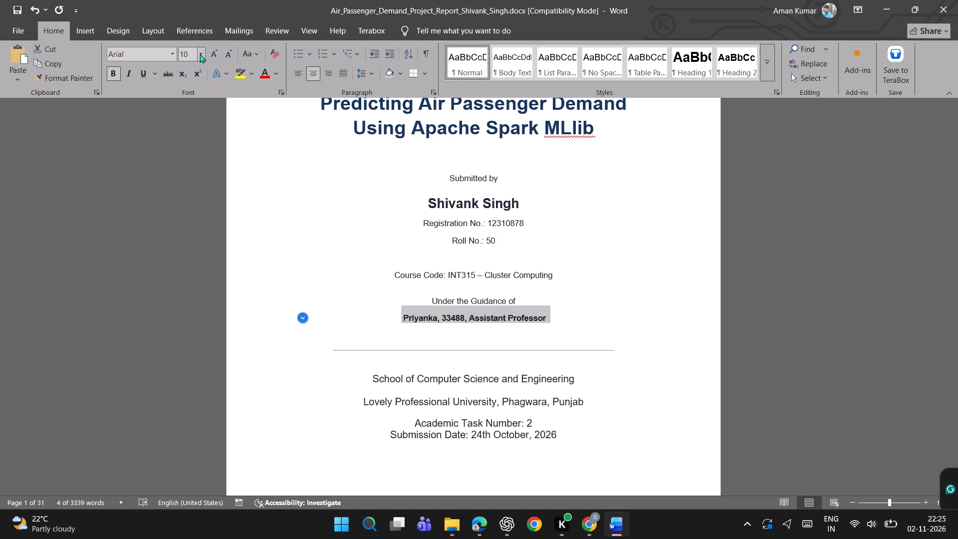
pyautogui.click(200, 54)
pyautogui.click(191, 134)
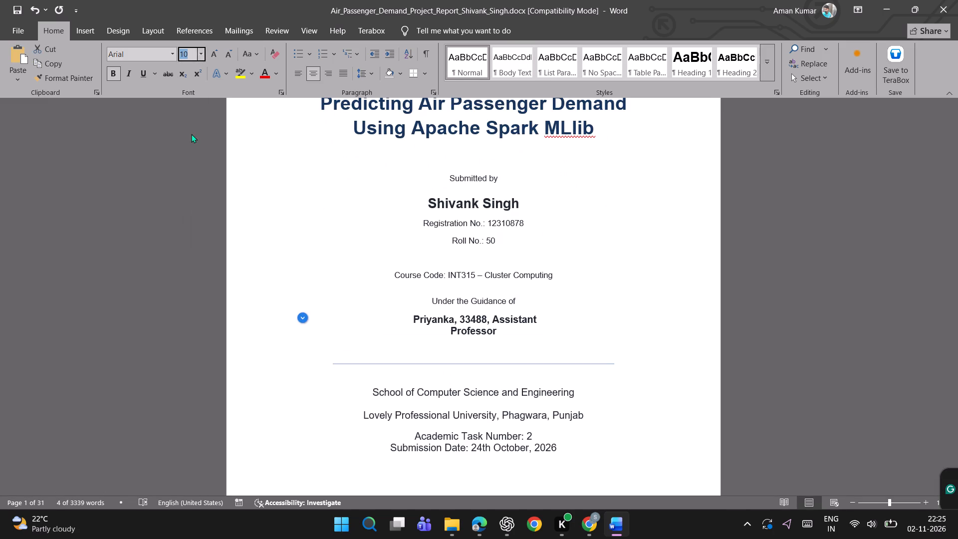
# Remove the indentation from the faculty guide's line and centre it on a single line on the cover page.
pyautogui.click(407, 316)
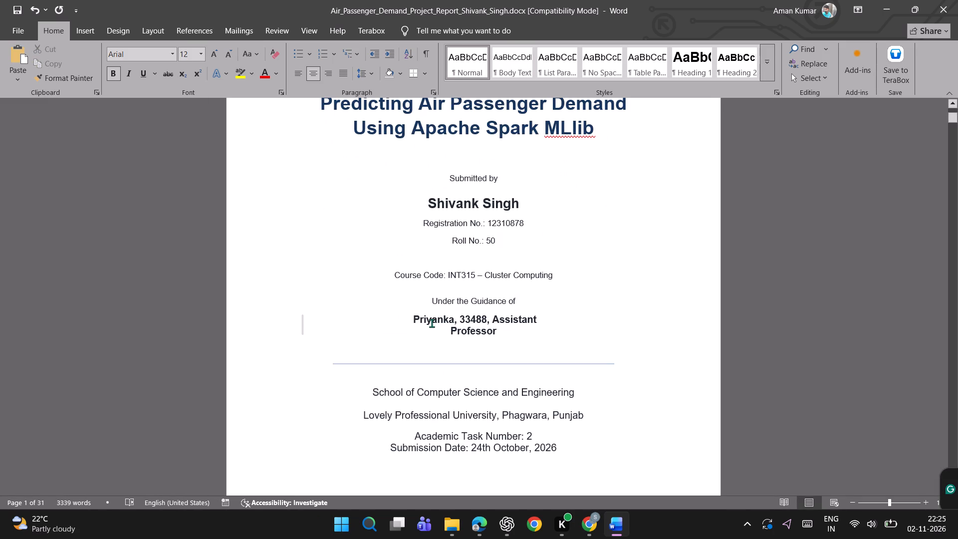
pyautogui.press('BackSpace')
pyautogui.press('BackSpace')
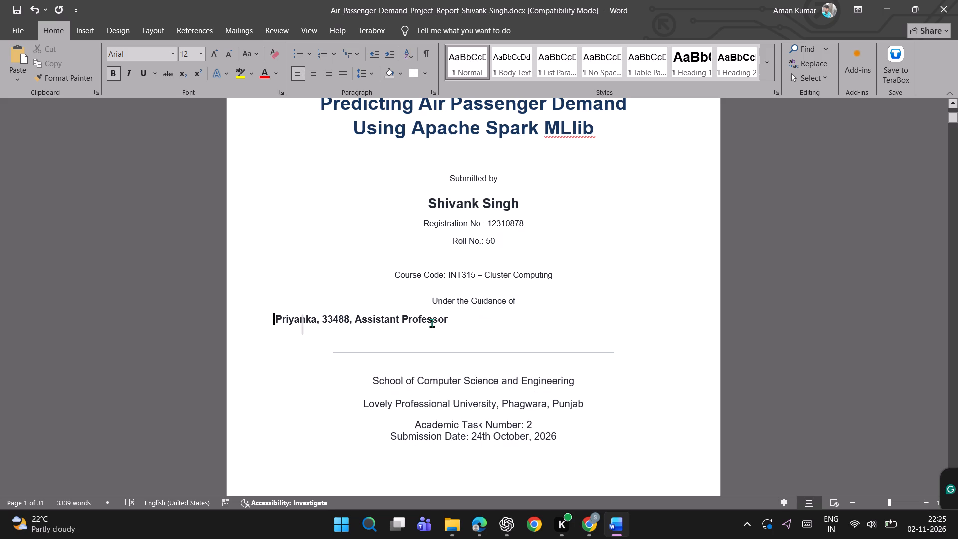
pyautogui.click(315, 68)
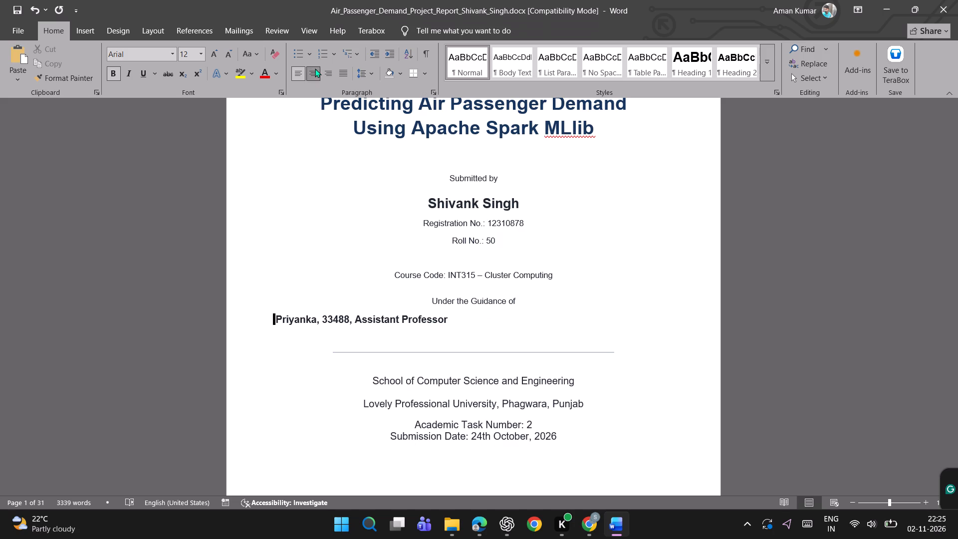
pyautogui.press('space')
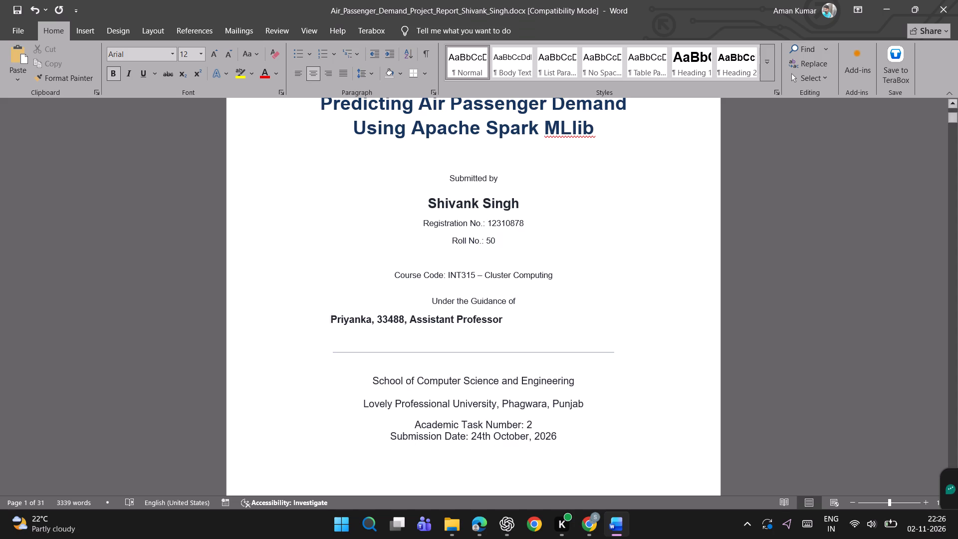
pyautogui.press('space')
pyautogui.press('space')
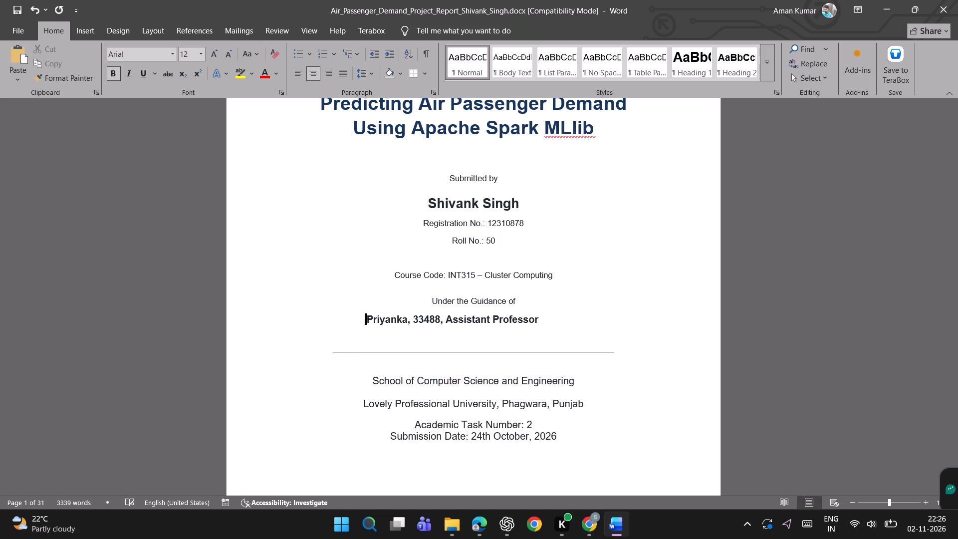
pyautogui.press('BackSpace')
pyautogui.press('BackSpace')
pyautogui.press('BackSpace')
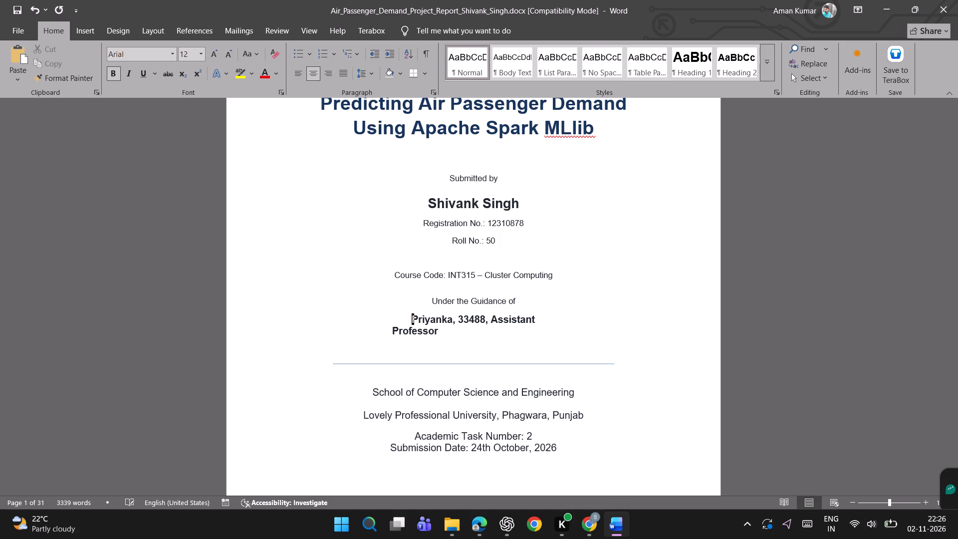
pyautogui.press('BackSpace')
pyautogui.press('BackSpace')
pyautogui.click(600, 430)
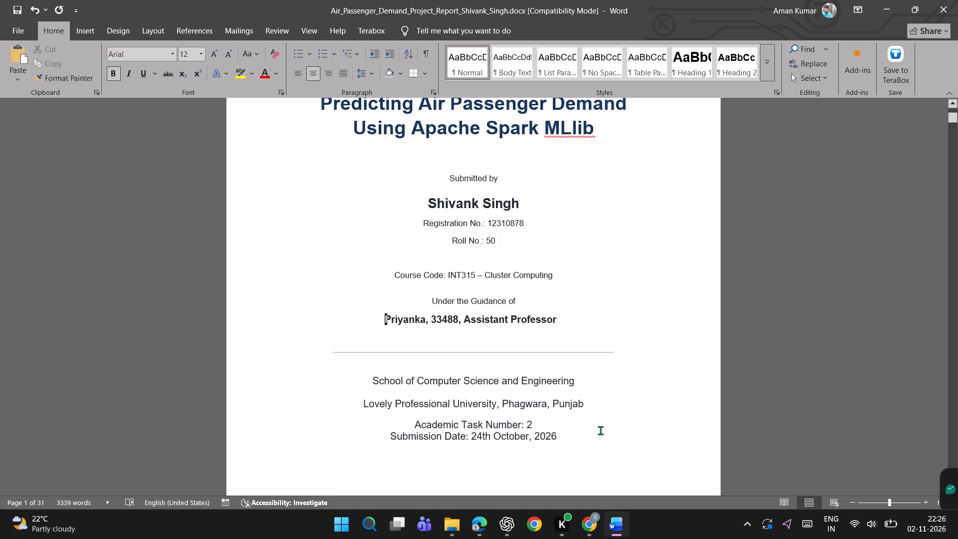
# Review the report from the cover page through the certificate, declaration, introduction, dataset, implementation and figure pages.
pyautogui.scroll(-1, 600, 430)
pyautogui.scroll(2, 600, 430)
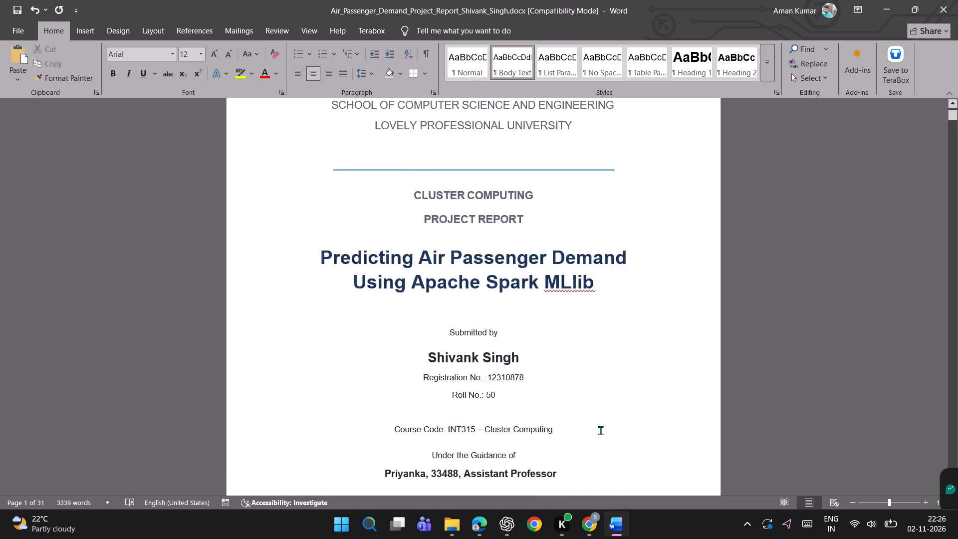
pyautogui.scroll(1, 600, 430)
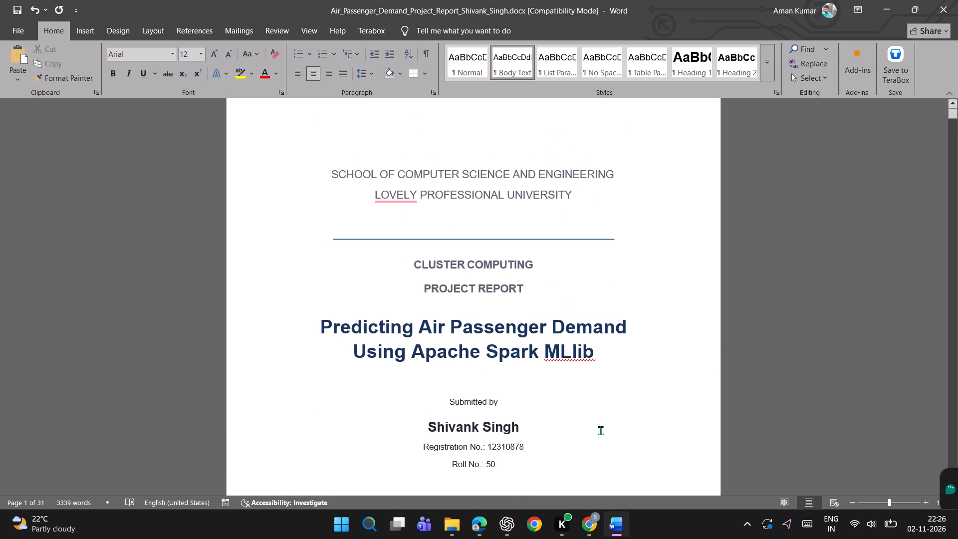
pyautogui.scroll(-3, 600, 430)
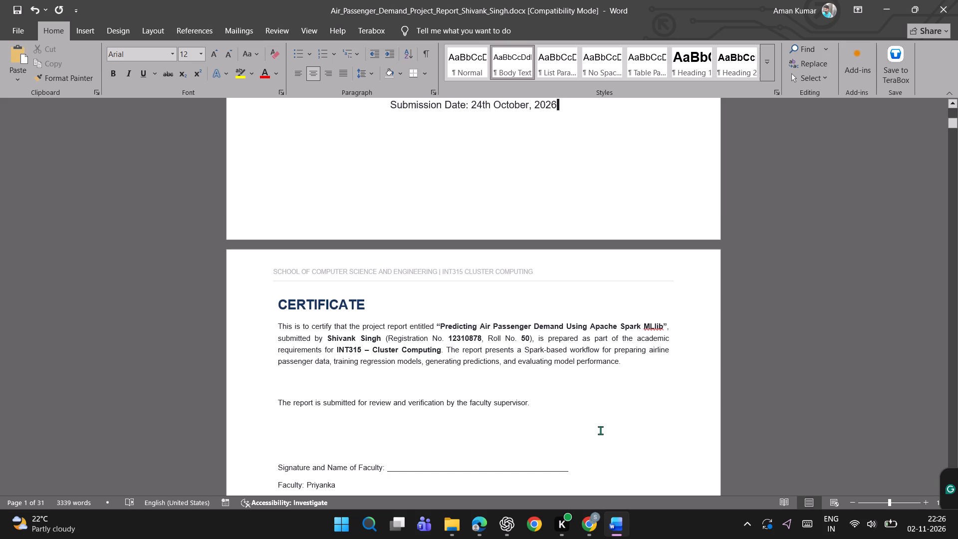
pyautogui.scroll(-2, 600, 430)
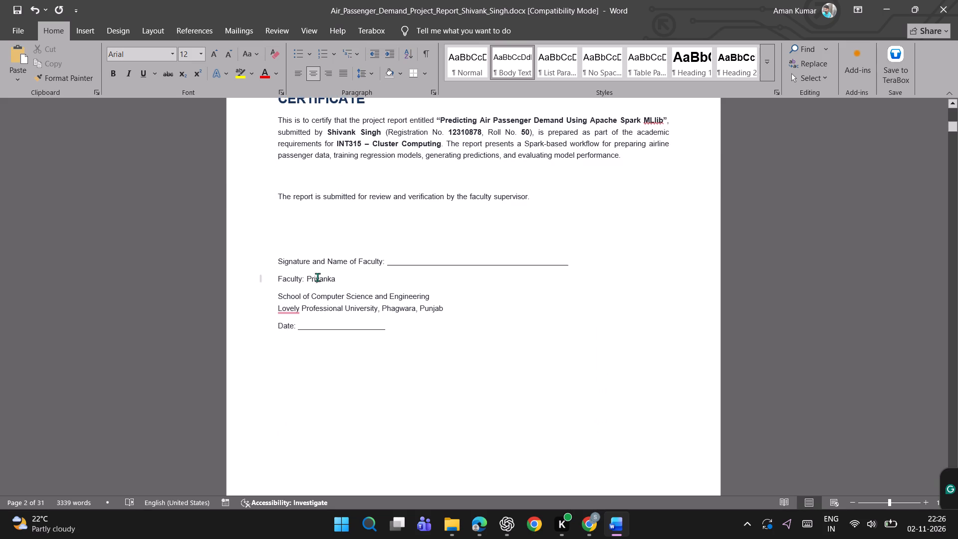
pyautogui.scroll(-1, 352, 323)
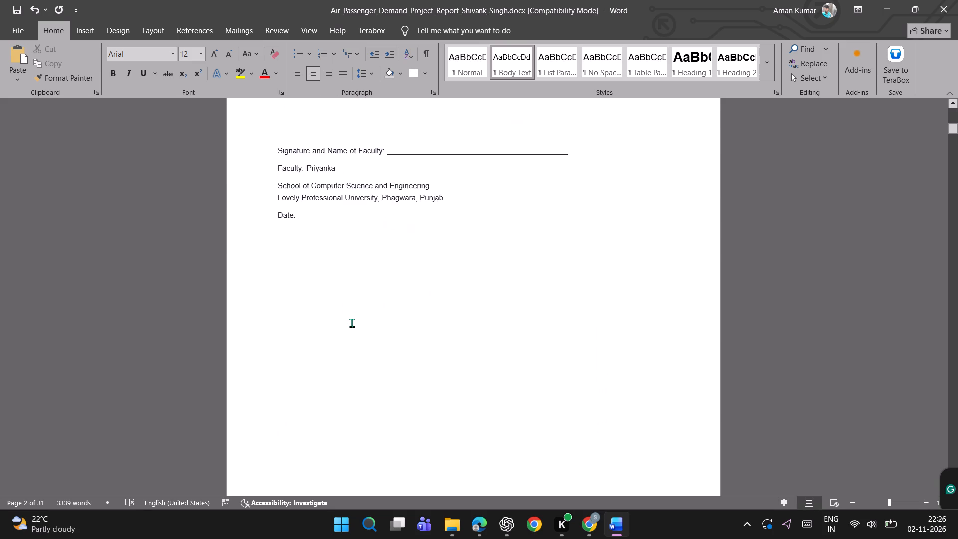
pyautogui.scroll(-6, 352, 323)
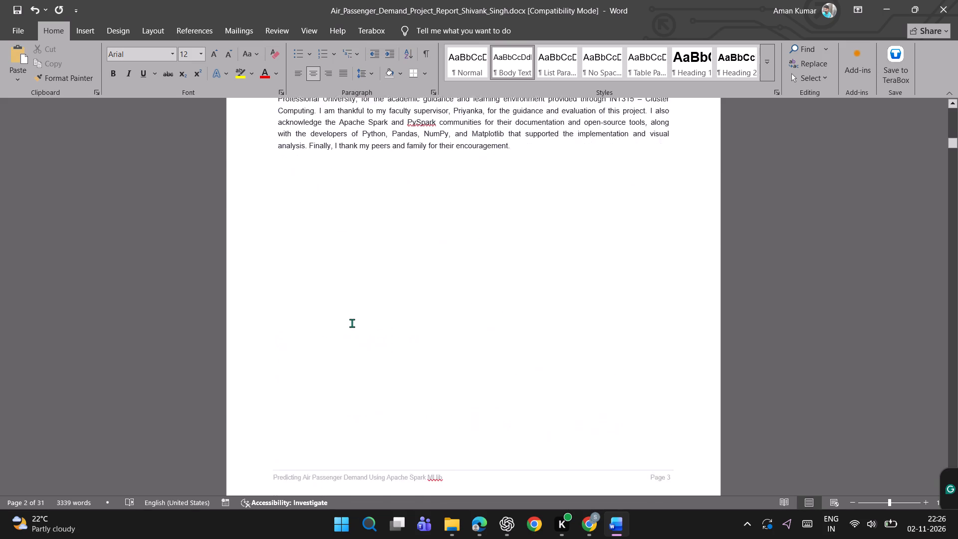
pyautogui.scroll(-1, 352, 323)
pyautogui.scroll(1, 352, 323)
pyautogui.scroll(-1, 352, 323)
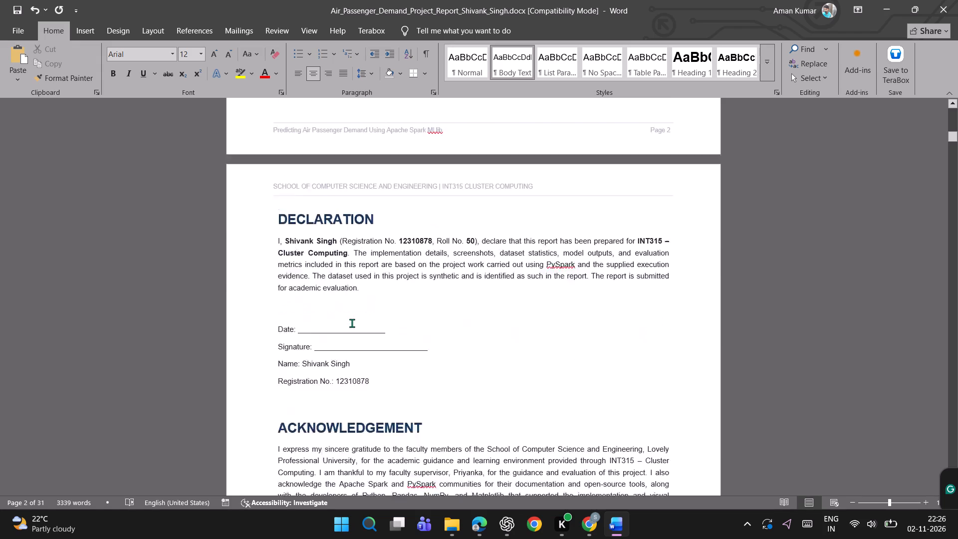
pyautogui.scroll(-6, 352, 323)
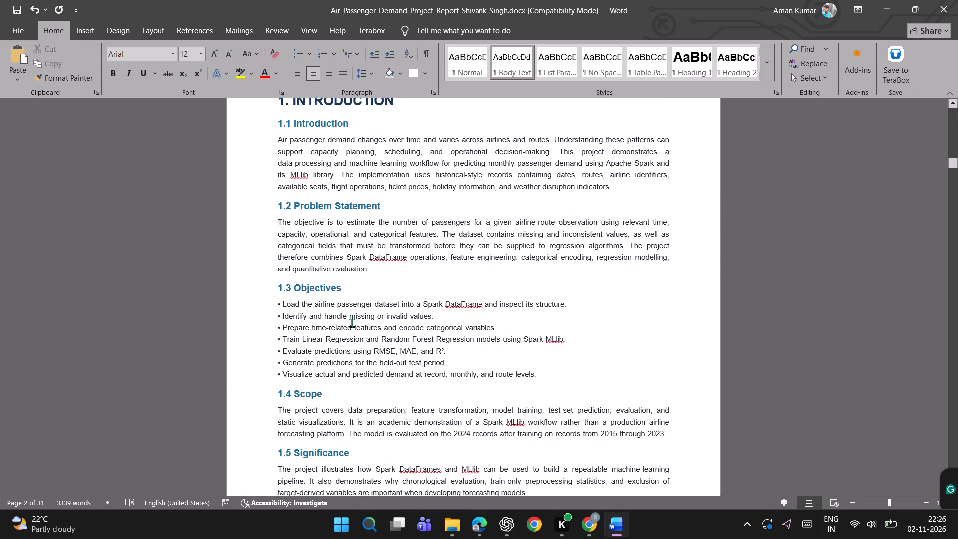
pyautogui.scroll(-2, 352, 323)
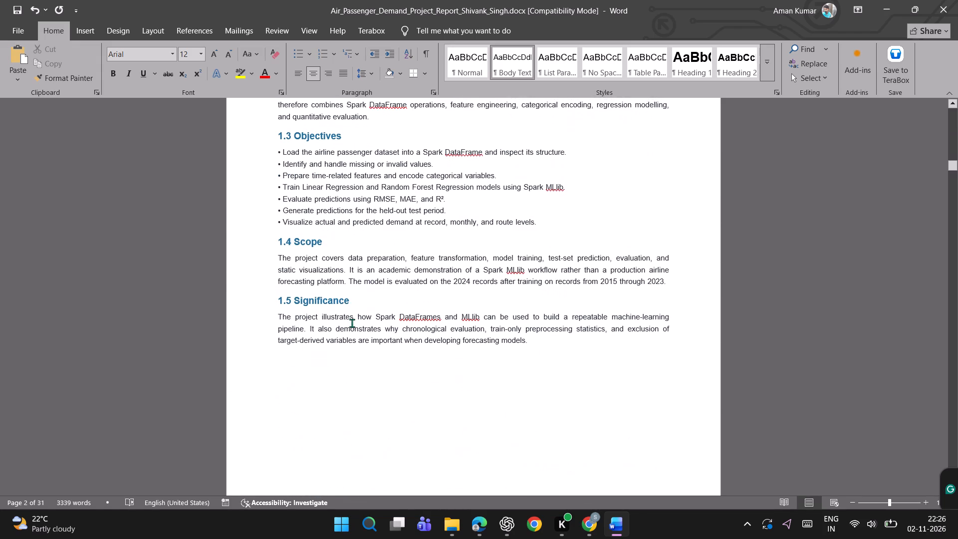
pyautogui.scroll(-3, 352, 323)
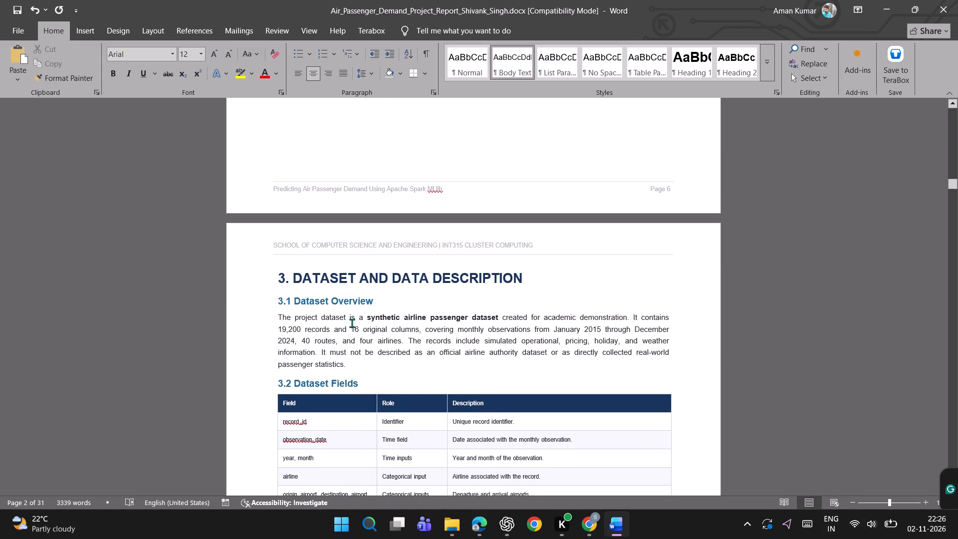
pyautogui.scroll(-1, 352, 323)
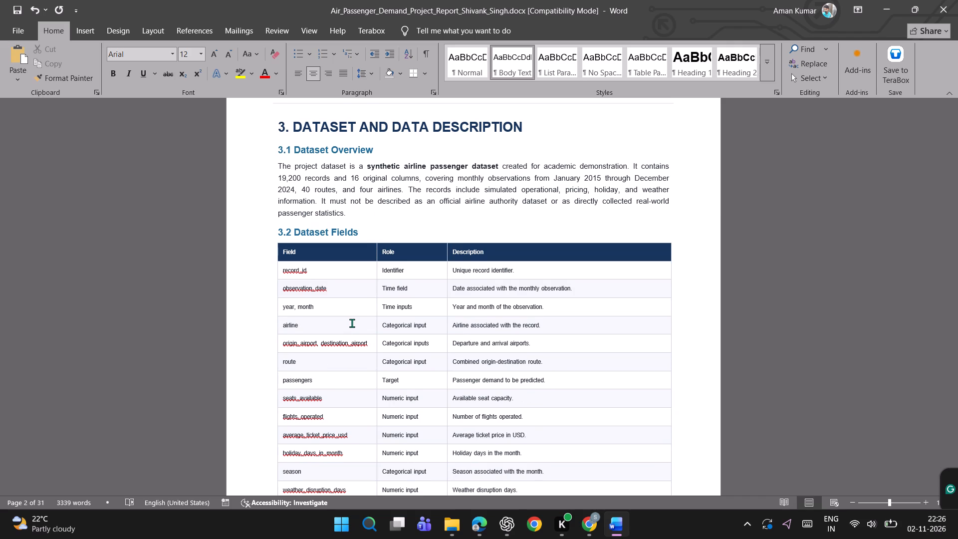
pyautogui.click(352, 323)
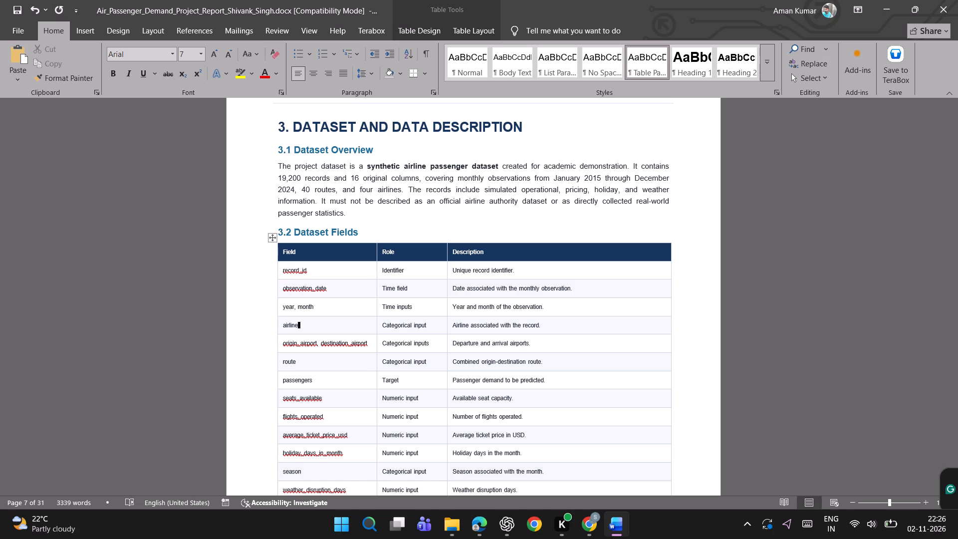
pyautogui.scroll(-3, 364, 285)
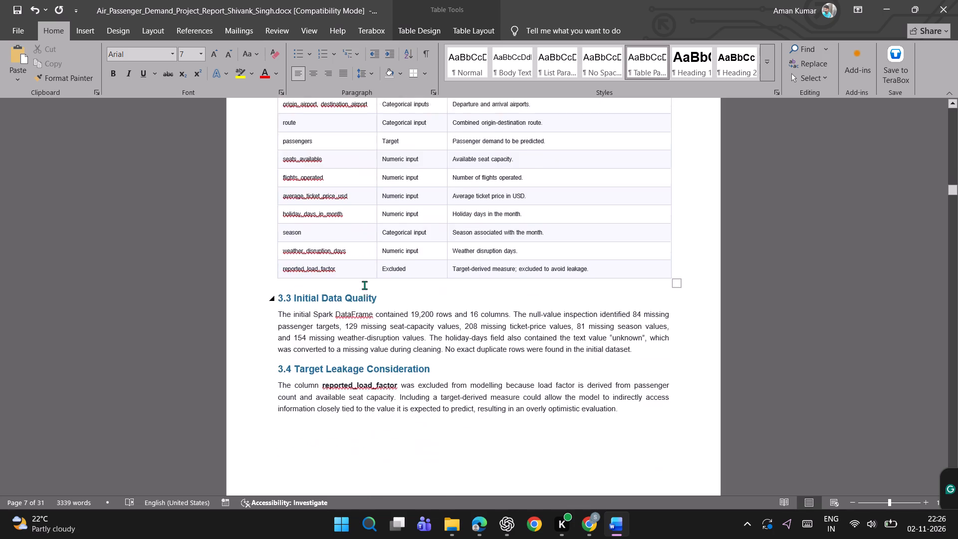
pyautogui.scroll(-15, 364, 285)
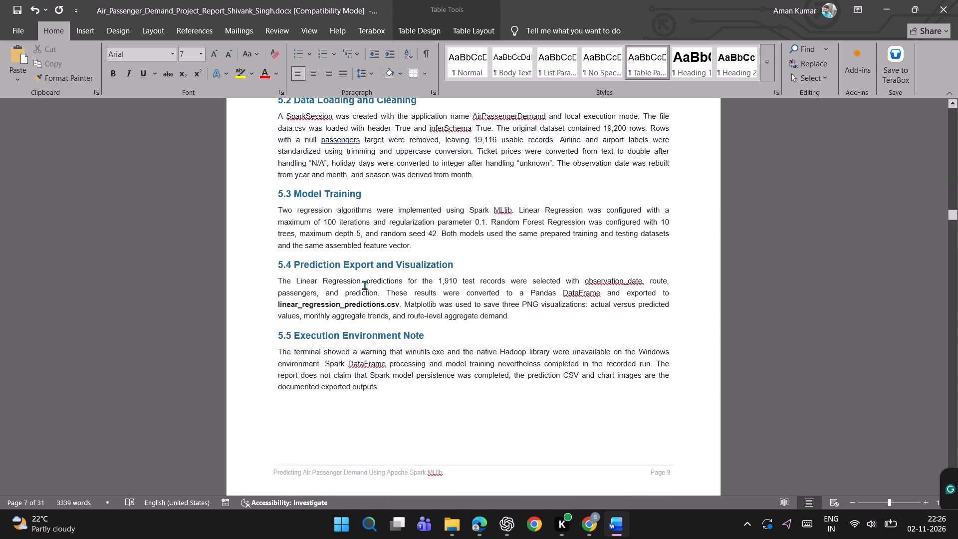
pyautogui.scroll(-15, 364, 285)
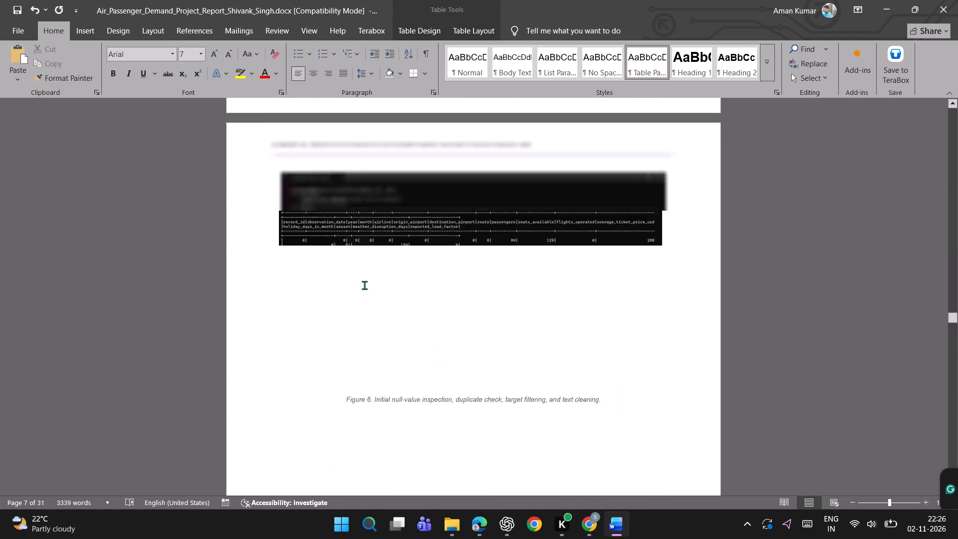
pyautogui.scroll(-8, 364, 285)
pyautogui.scroll(20, 364, 285)
pyautogui.scroll(20, 364, 285)
pyautogui.scroll(19, 364, 285)
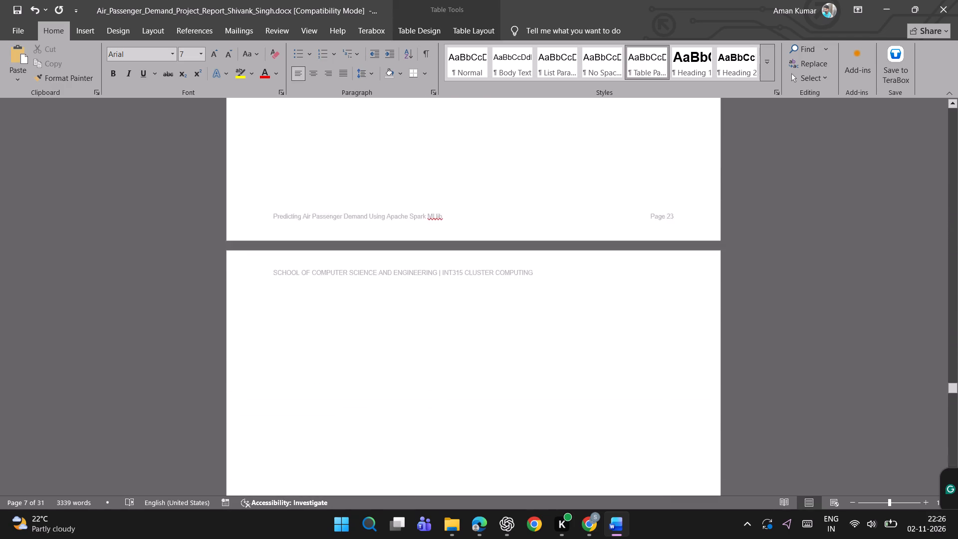
pyautogui.scroll(20, 364, 285)
pyautogui.scroll(20, 364, 285)
pyautogui.scroll(20, 364, 285)
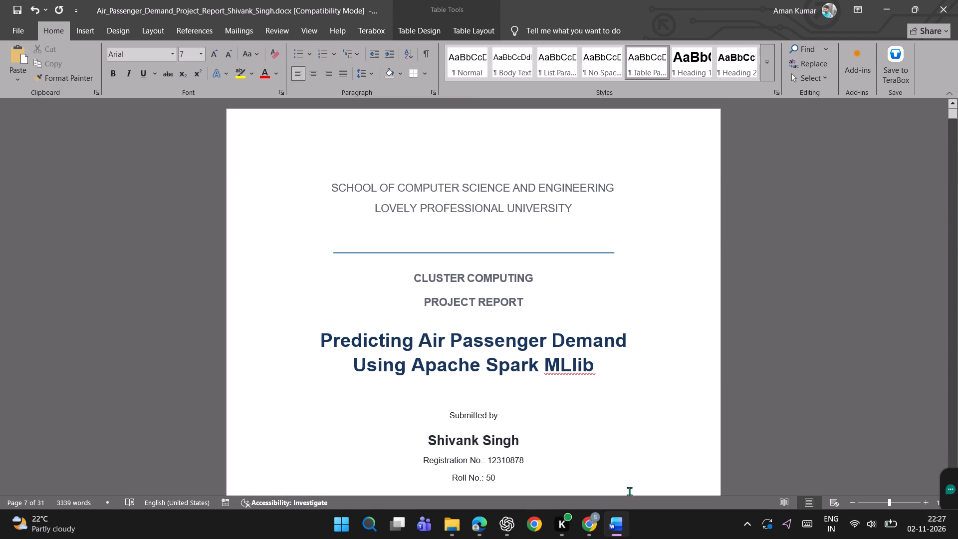
# Switch to the reference PDF in Edge and capture the Lovely Professional University logo from its cover page as a screenshot.
pyautogui.click(476, 527)
pyautogui.scroll(2, 304, 322)
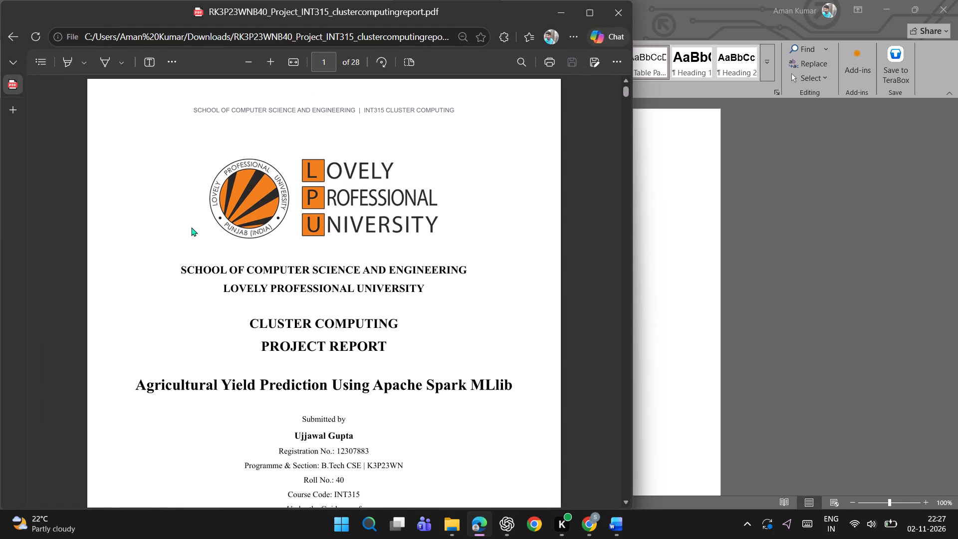
pyautogui.press('Print')
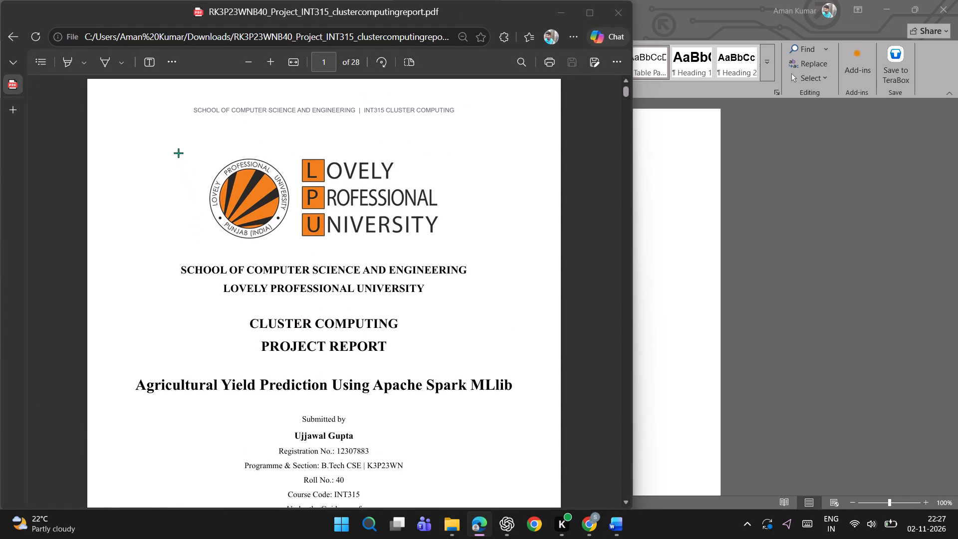
pyautogui.moveTo(176, 148); pyautogui.dragTo(470, 248)
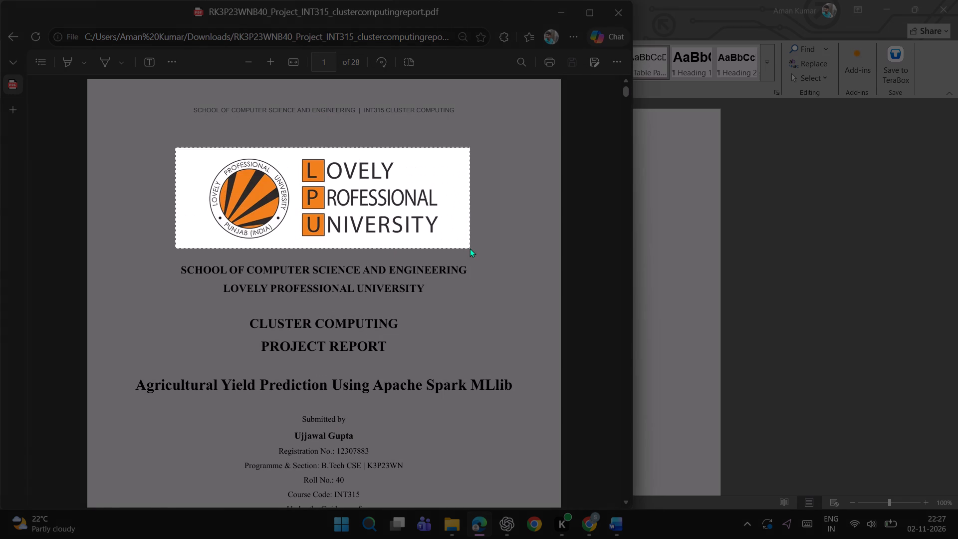
pyautogui.moveTo(470, 248); pyautogui.dragTo(474, 250)
pyautogui.click(571, 3)
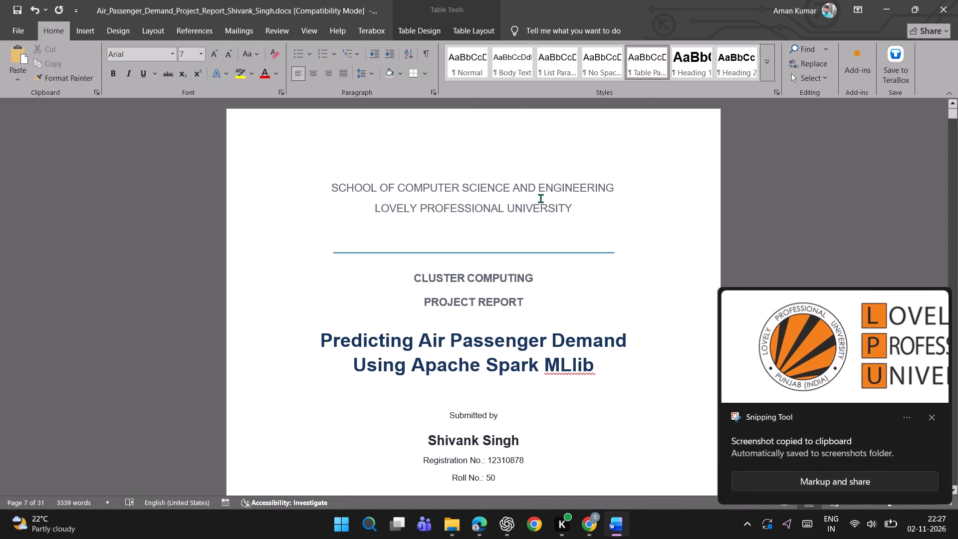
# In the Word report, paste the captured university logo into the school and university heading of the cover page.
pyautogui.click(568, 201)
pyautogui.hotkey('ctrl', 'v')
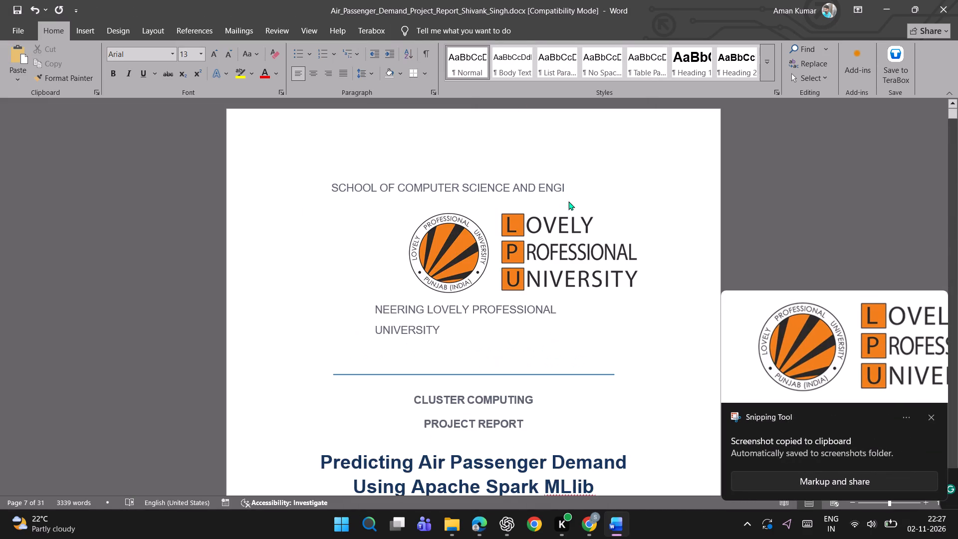
# Delete the school and university heading text together with the pasted logo above the cover page's horizontal line.
pyautogui.click(458, 332)
pyautogui.press('BackSpace')
pyautogui.press('BackSpace')
pyautogui.press('BackSpace')
pyautogui.press('BackSpace')
pyautogui.press('BackSpace')
pyautogui.press('BackSpace')
pyautogui.press('BackSpace')
pyautogui.press('BackSpace')
pyautogui.press('BackSpace')
pyautogui.press('BackSpace')
pyautogui.press('BackSpace')
pyautogui.press('BackSpace')
pyautogui.press('BackSpace')
pyautogui.press('BackSpace')
pyautogui.press('BackSpace')
pyautogui.press('BackSpace')
pyautogui.press('BackSpace')
pyautogui.press('BackSpace')
pyautogui.press('BackSpace')
pyautogui.press('BackSpace')
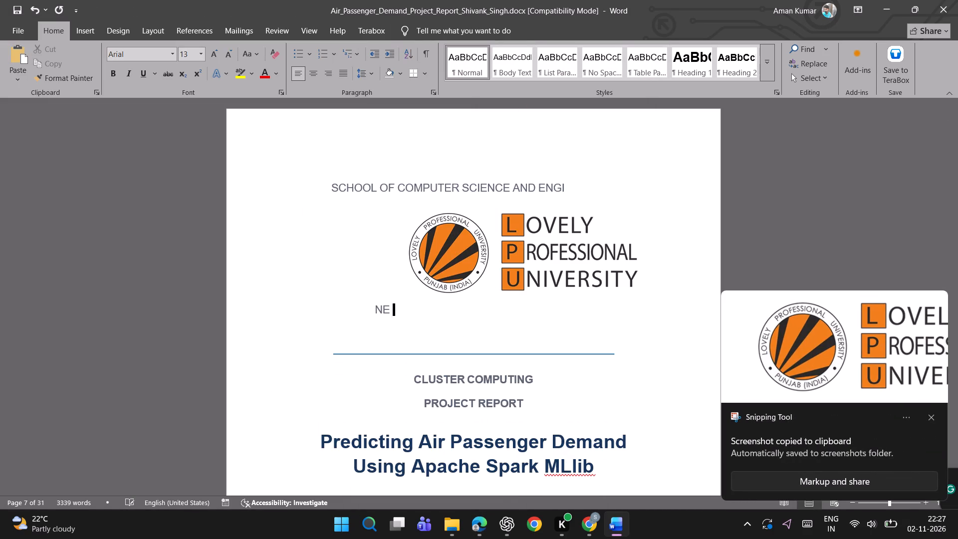
pyautogui.press('BackSpace')
pyautogui.press('BackSpace')
pyautogui.press('BackSpace')
pyautogui.press('BackSpace')
pyautogui.press('BackSpace')
pyautogui.press('BackSpace')
pyautogui.press('BackSpace')
pyautogui.press('BackSpace')
pyautogui.press('BackSpace')
pyautogui.press('BackSpace')
pyautogui.press('BackSpace')
pyautogui.press('BackSpace')
pyautogui.press('BackSpace')
pyautogui.press('BackSpace')
pyautogui.press('BackSpace')
pyautogui.press('BackSpace')
pyautogui.press('BackSpace')
pyautogui.press('BackSpace')
pyautogui.press('BackSpace')
pyautogui.press('BackSpace')
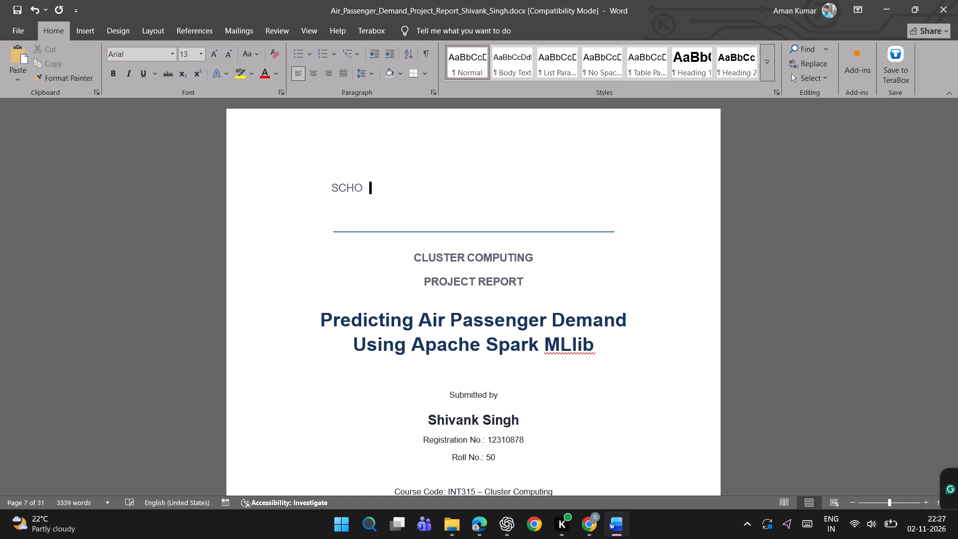
pyautogui.press('Tab')
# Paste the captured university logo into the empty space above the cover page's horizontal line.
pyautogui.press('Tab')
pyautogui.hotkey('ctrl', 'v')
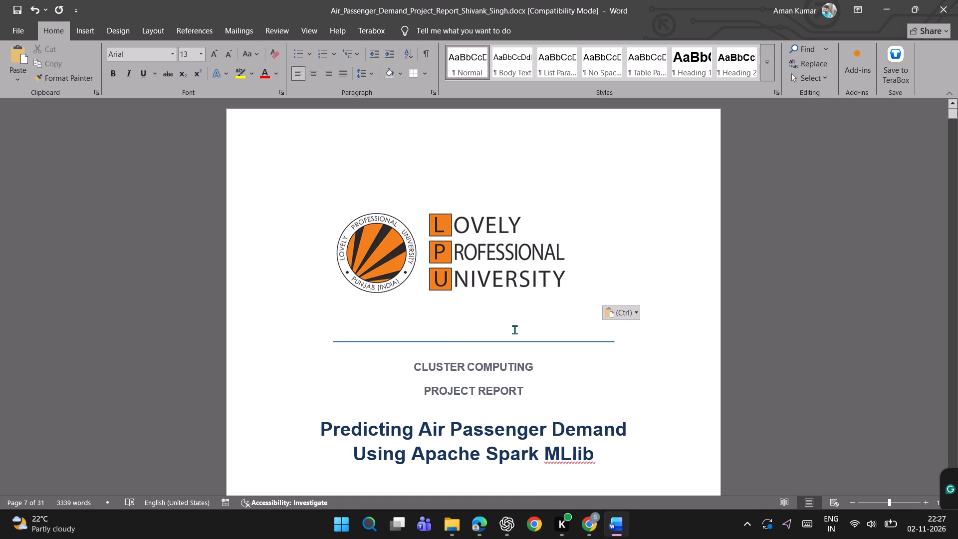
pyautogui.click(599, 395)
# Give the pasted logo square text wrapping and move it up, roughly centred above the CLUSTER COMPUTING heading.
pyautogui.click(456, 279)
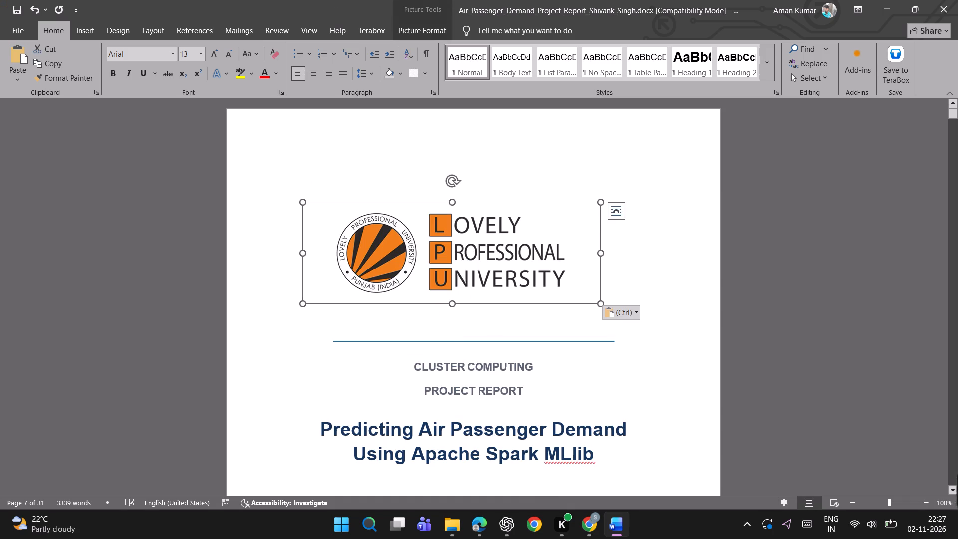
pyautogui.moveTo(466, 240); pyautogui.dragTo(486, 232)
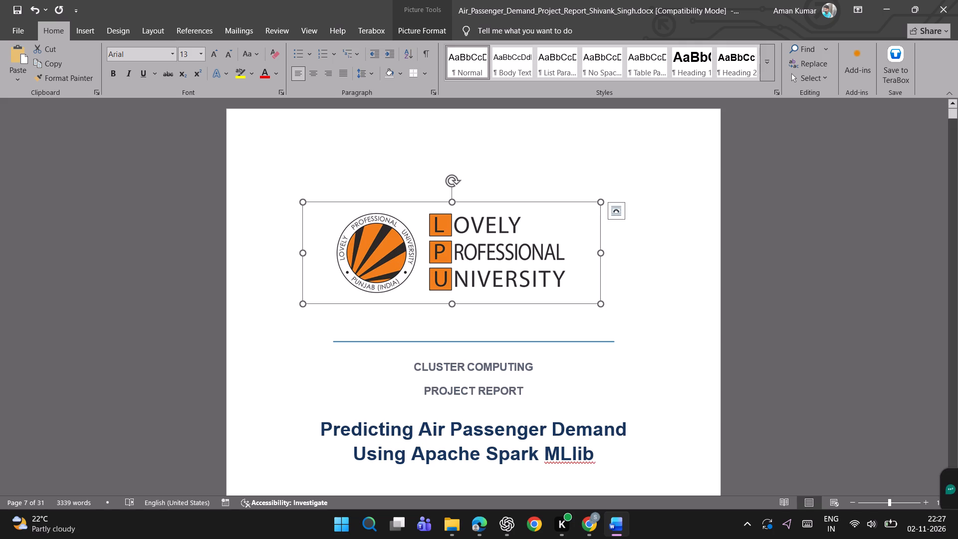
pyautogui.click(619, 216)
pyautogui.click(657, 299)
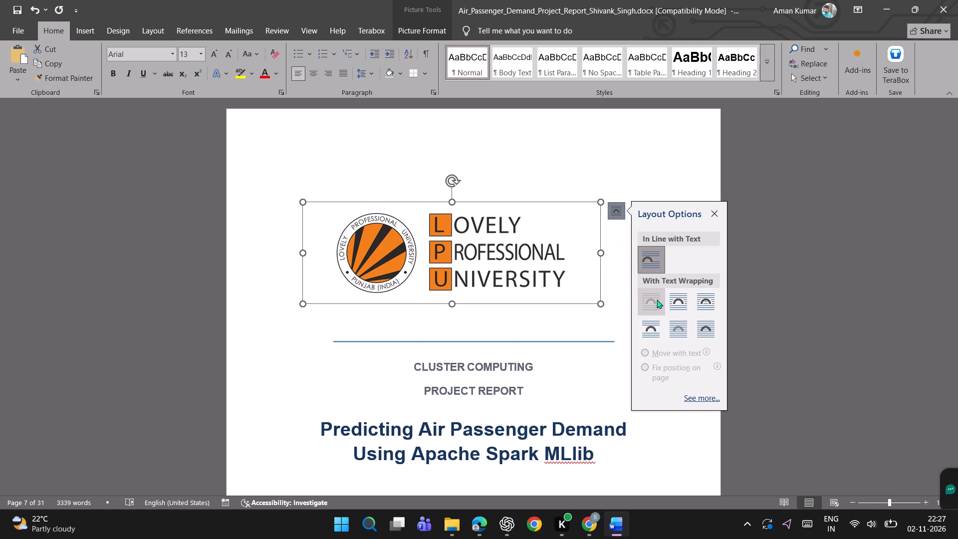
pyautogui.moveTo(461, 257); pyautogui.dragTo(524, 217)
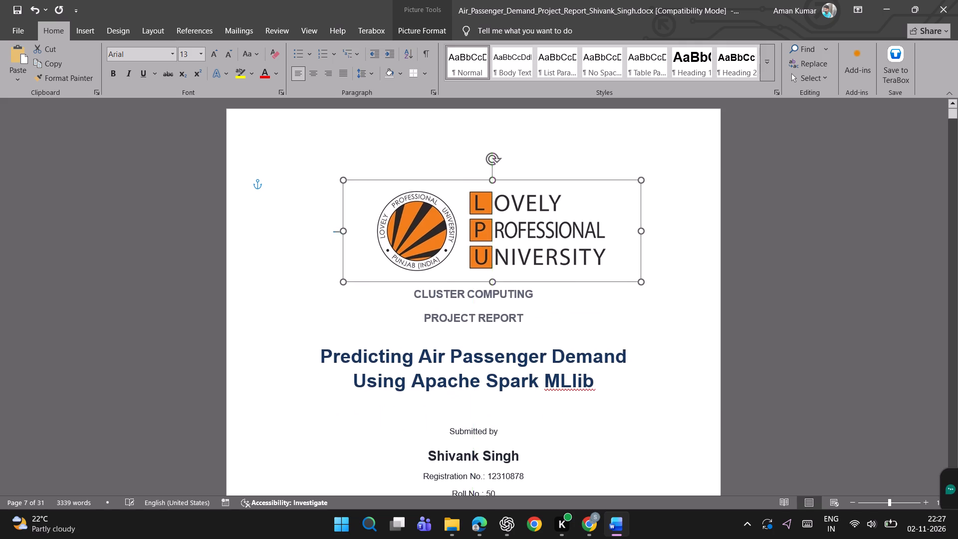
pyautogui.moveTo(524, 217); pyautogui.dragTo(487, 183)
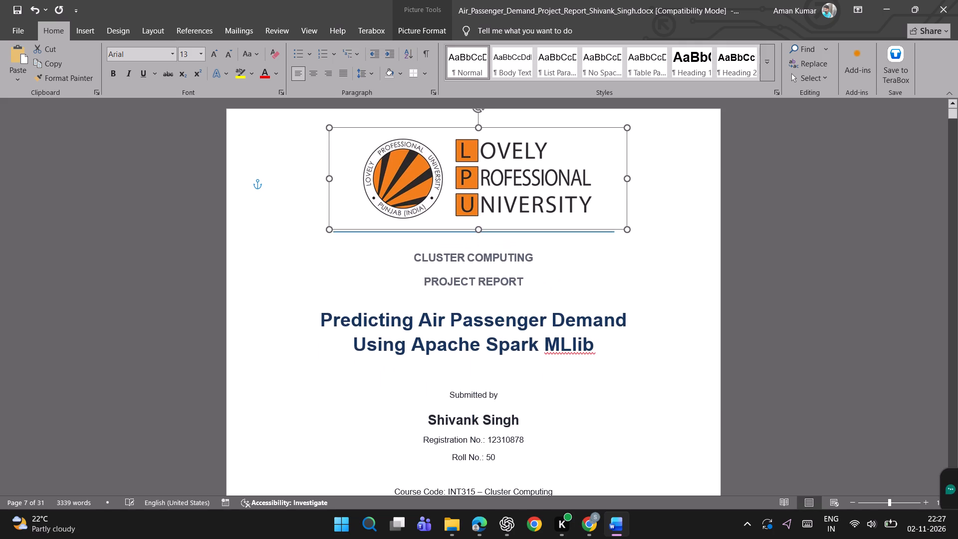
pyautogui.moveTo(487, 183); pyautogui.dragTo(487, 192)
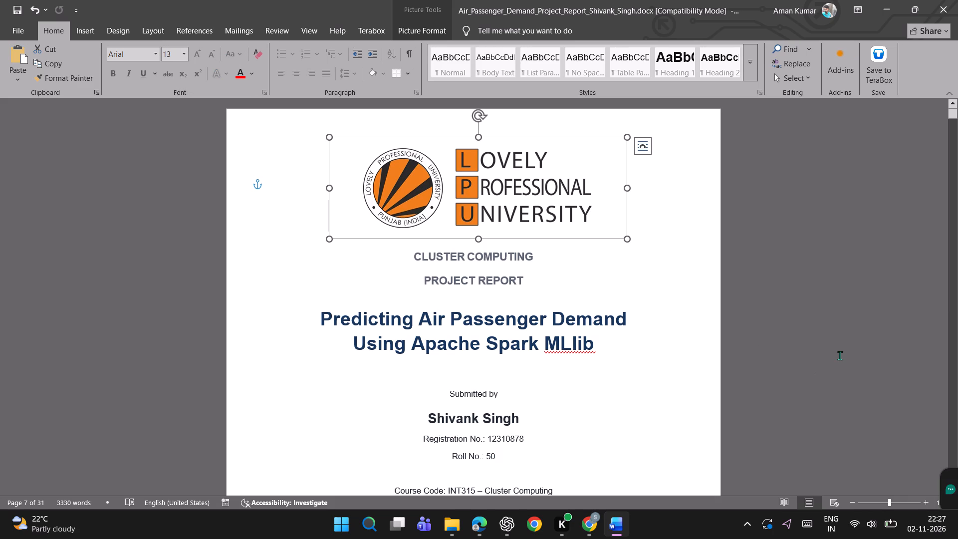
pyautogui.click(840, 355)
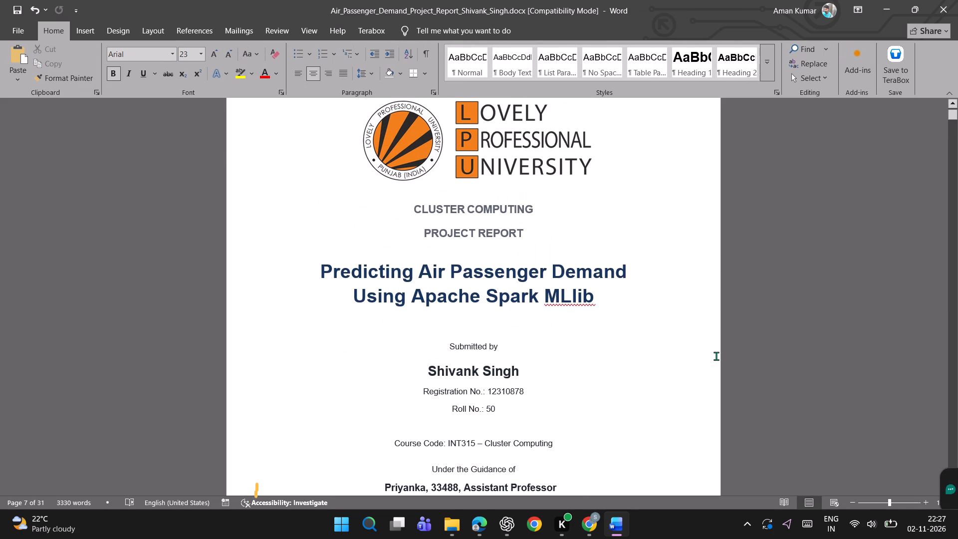
# Compare the reference PDF's cover page in Edge with the cover page of the Word report.
pyautogui.click(472, 522)
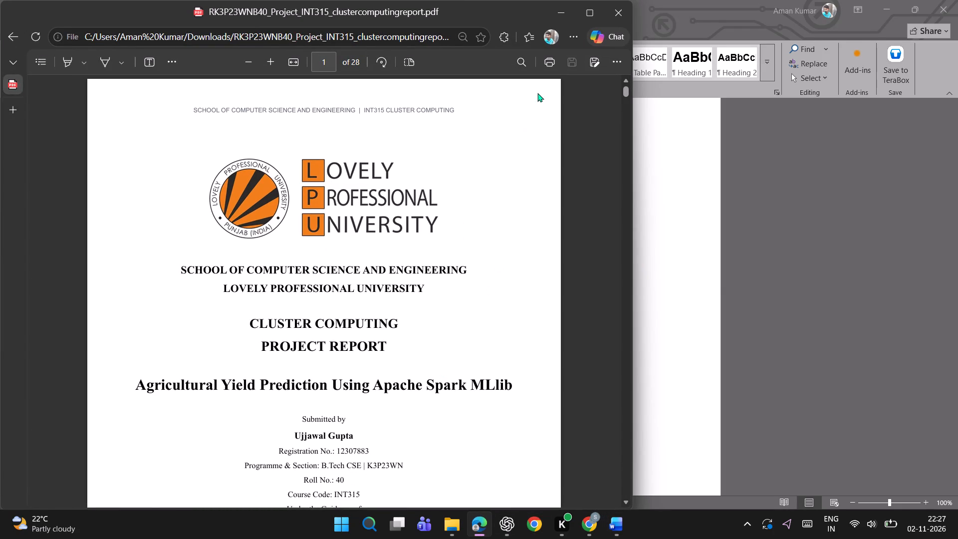
pyautogui.click(568, 11)
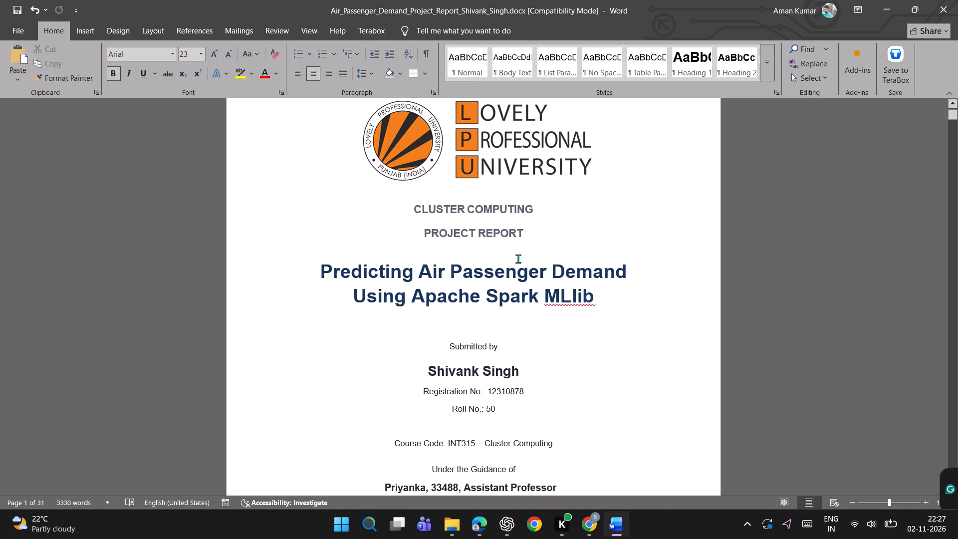
pyautogui.scroll(-1, 533, 295)
pyautogui.scroll(-4, 507, 354)
pyautogui.scroll(-2, 771, 260)
pyautogui.scroll(1, 656, 259)
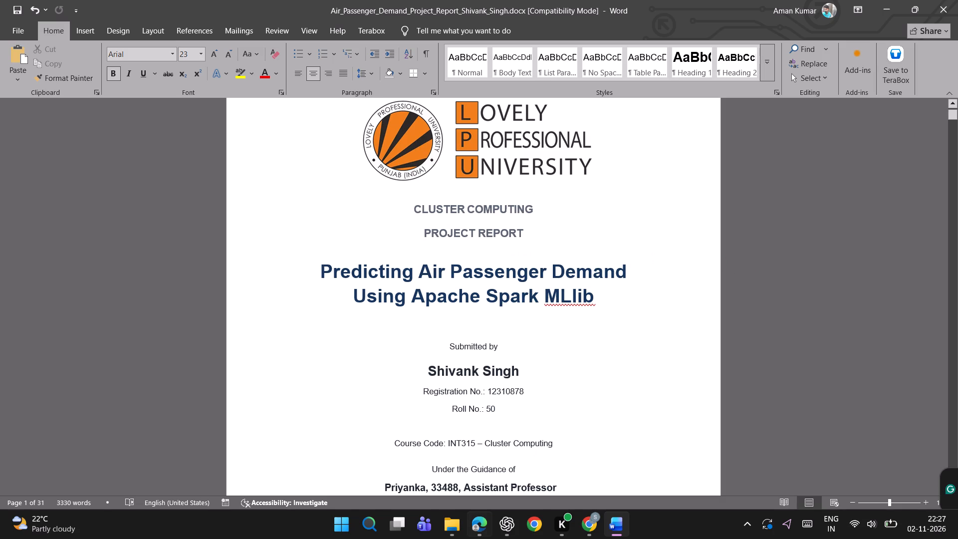
# Switch to the reference PDF in Edge and capture its cover page from the running header through the PROJECT REPORT heading as a screenshot.
pyautogui.click(478, 530)
pyautogui.scroll(-3, 478, 530)
pyautogui.scroll(1, 478, 530)
pyautogui.scroll(-20, 478, 530)
pyautogui.scroll(-8, 478, 530)
pyautogui.hscroll(-3, 478, 530)
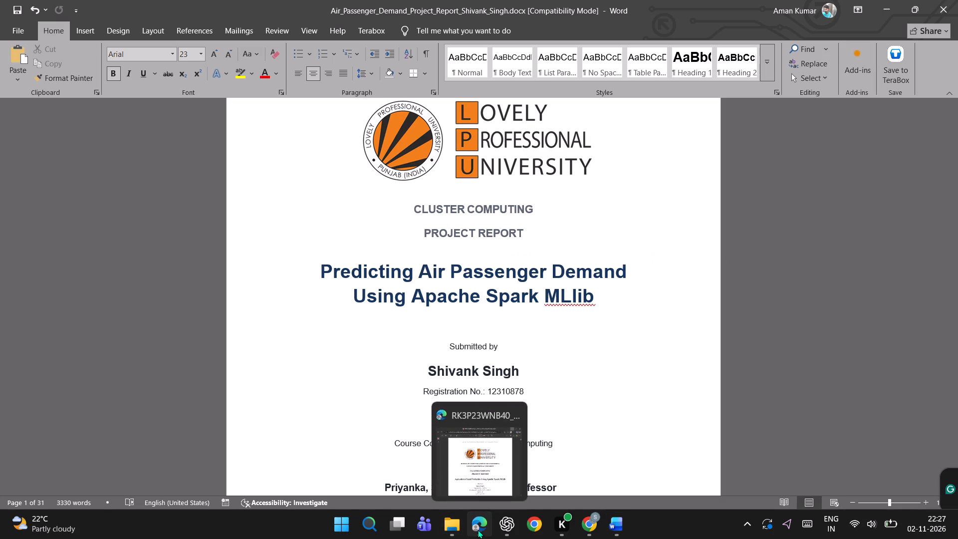
pyautogui.click(478, 530)
pyautogui.scroll(1, 478, 530)
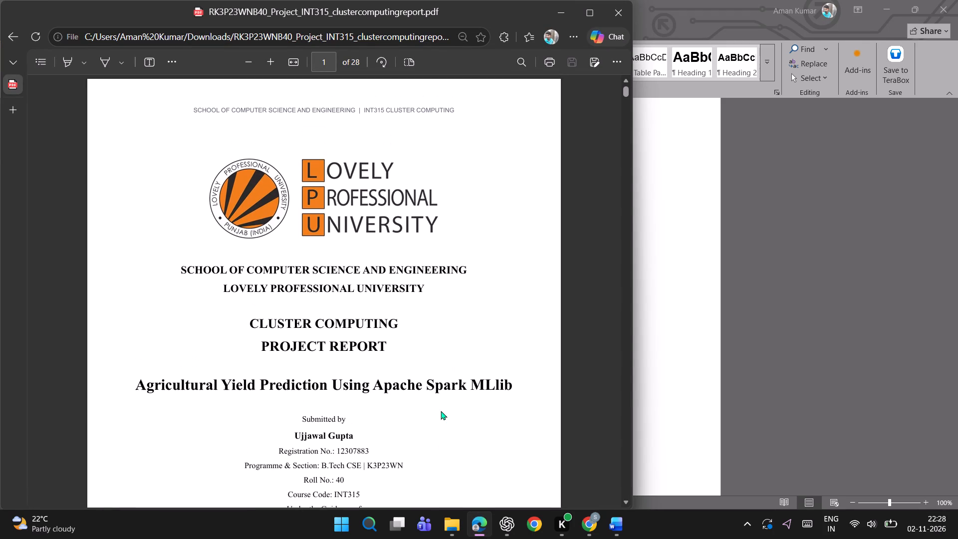
pyautogui.press('Print')
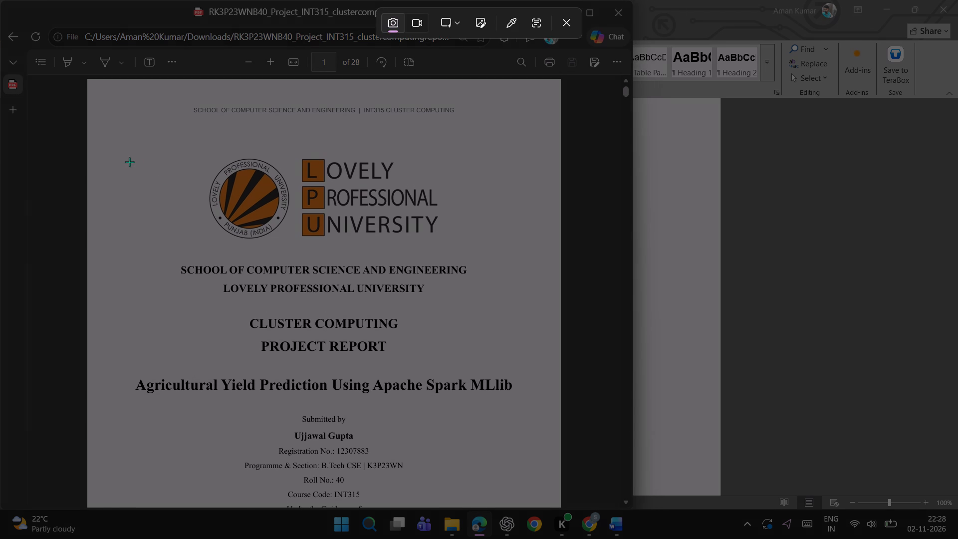
pyautogui.click(87, 133)
pyautogui.moveTo(87, 79); pyautogui.dragTo(557, 372)
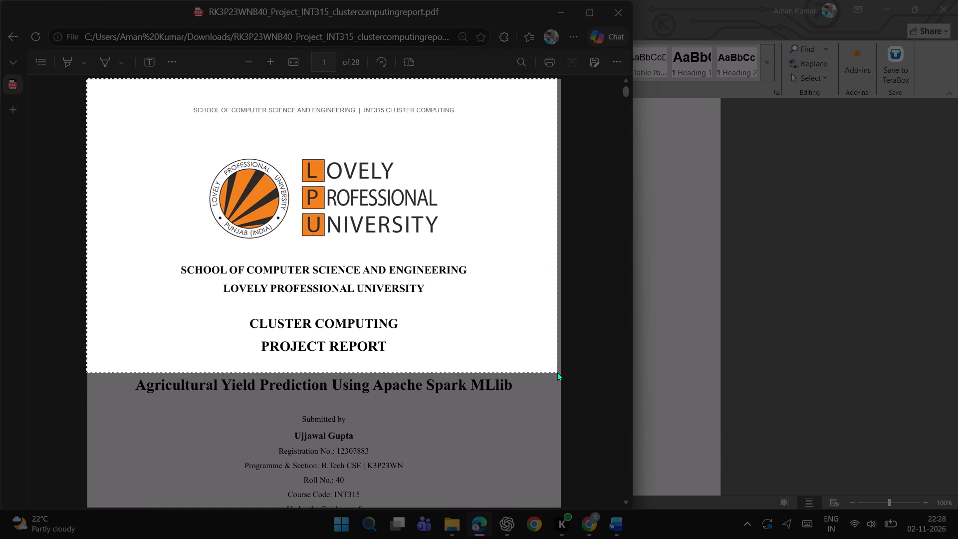
pyautogui.moveTo(557, 372); pyautogui.dragTo(561, 373)
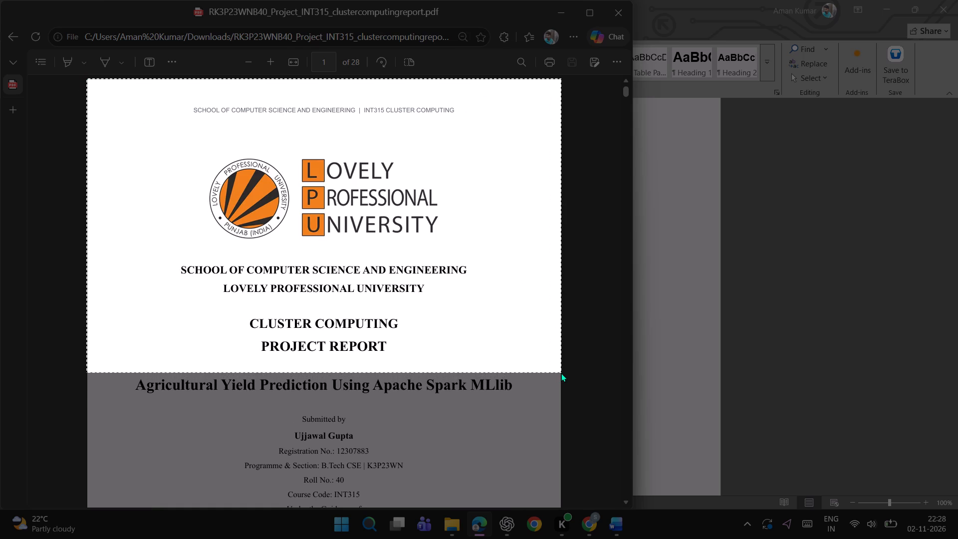
pyautogui.moveTo(561, 373); pyautogui.dragTo(560, 366)
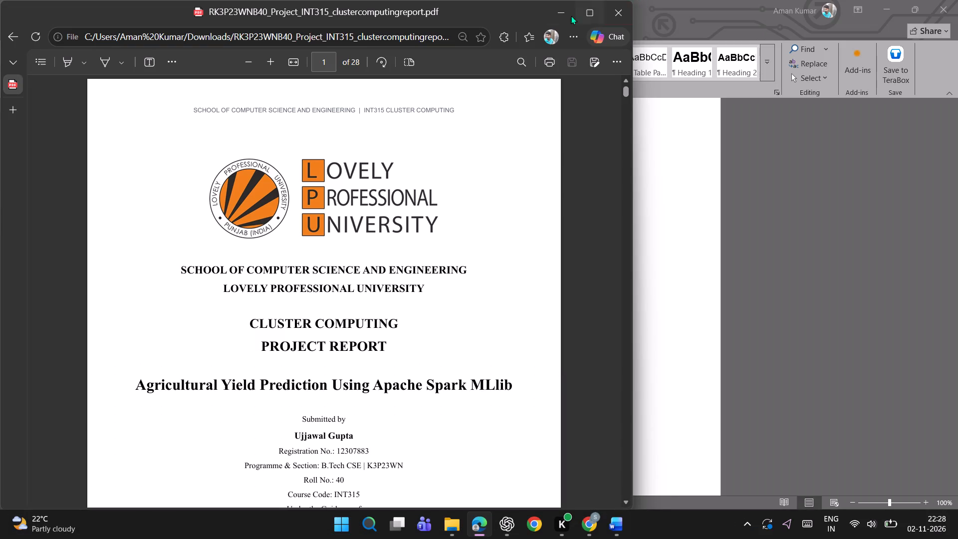
# Return to the Word report and delete the PROJECT REPORT and CLUSTER COMPUTING headings above the report title.
pyautogui.click(564, 15)
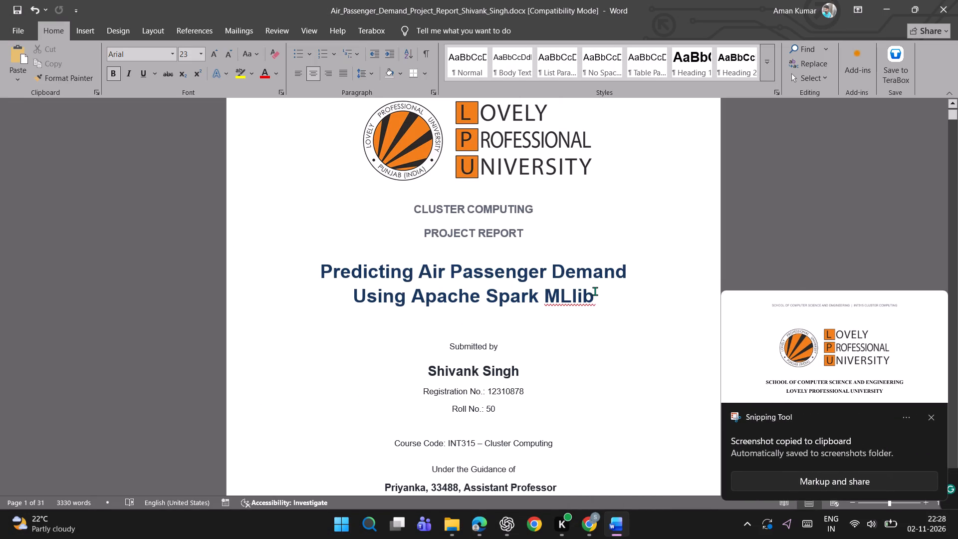
pyautogui.press('BackSpace')
pyautogui.press('b')
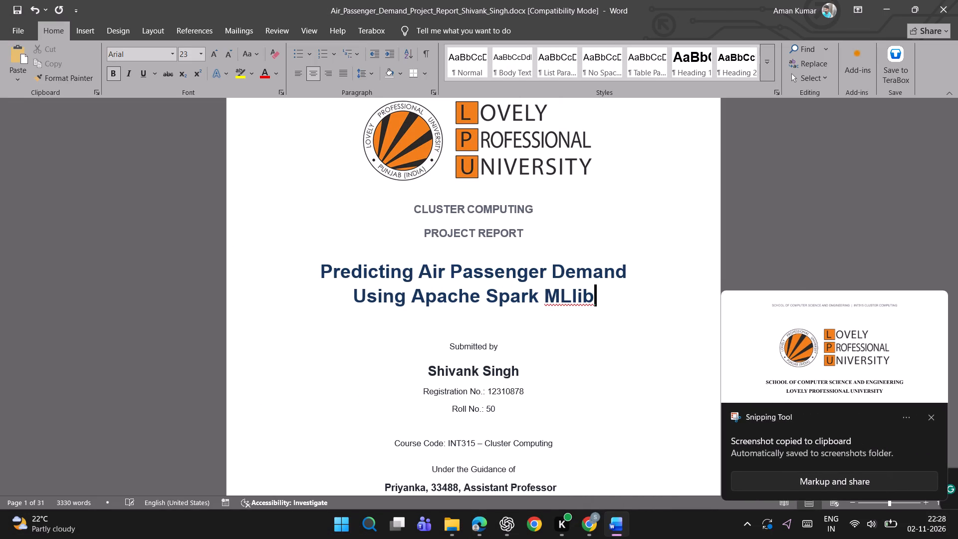
pyautogui.scroll(1, 536, 195)
pyautogui.click(544, 282)
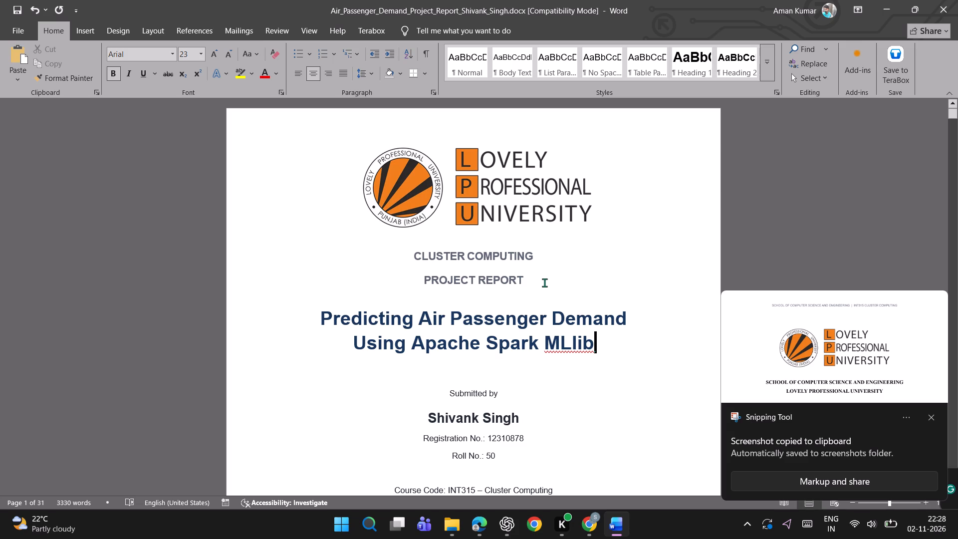
pyautogui.press('BackSpace')
pyautogui.press('BackSpace')
pyautogui.press('BackSpace')
pyautogui.press('BackSpace')
pyautogui.press('BackSpace')
pyautogui.press('BackSpace')
pyautogui.press('BackSpace')
pyautogui.press('BackSpace')
pyautogui.press('BackSpace')
pyautogui.press('BackSpace')
pyautogui.press('BackSpace')
pyautogui.press('BackSpace')
pyautogui.press('BackSpace')
pyautogui.press('BackSpace')
pyautogui.press('BackSpace')
pyautogui.press('BackSpace')
pyautogui.press('BackSpace')
pyautogui.press('BackSpace')
pyautogui.press('BackSpace')
pyautogui.press('BackSpace')
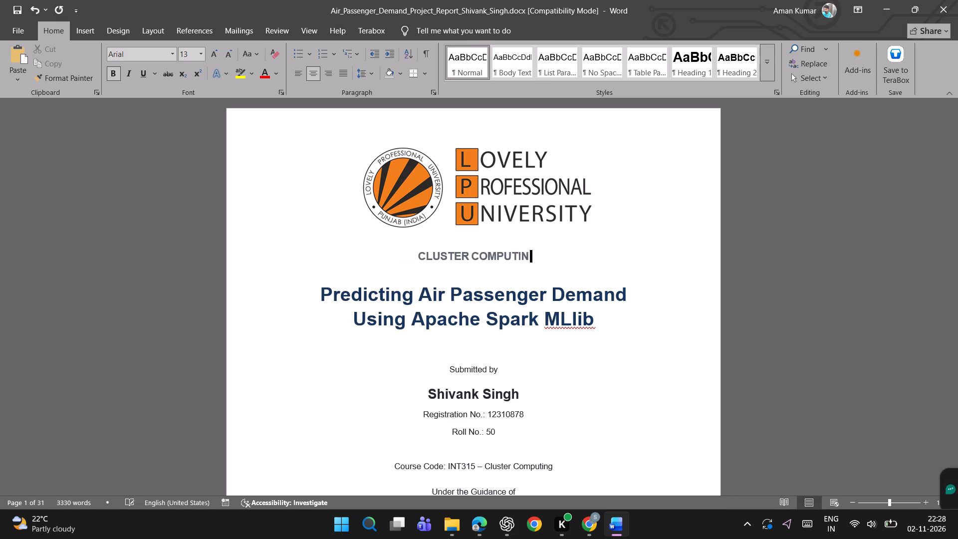
pyautogui.press('BackSpace')
pyautogui.press('BackSpace')
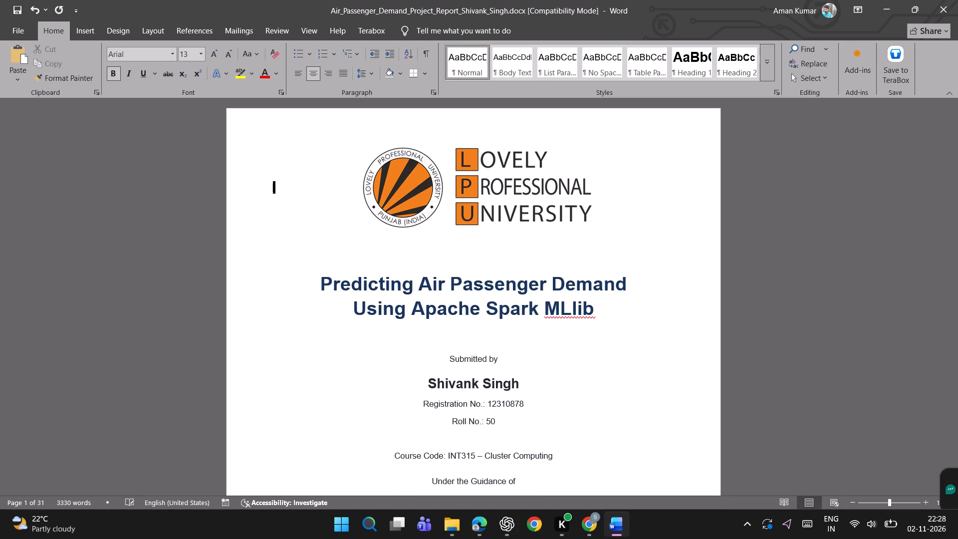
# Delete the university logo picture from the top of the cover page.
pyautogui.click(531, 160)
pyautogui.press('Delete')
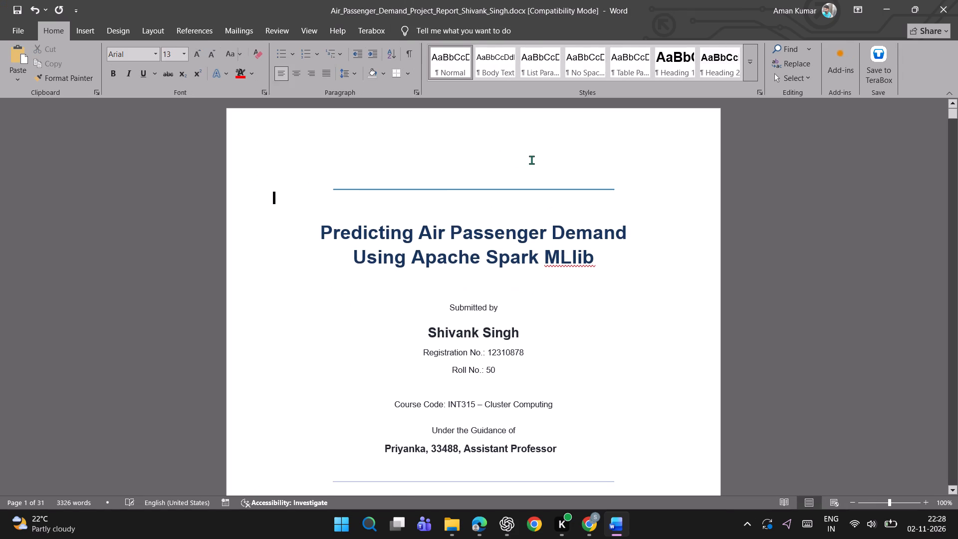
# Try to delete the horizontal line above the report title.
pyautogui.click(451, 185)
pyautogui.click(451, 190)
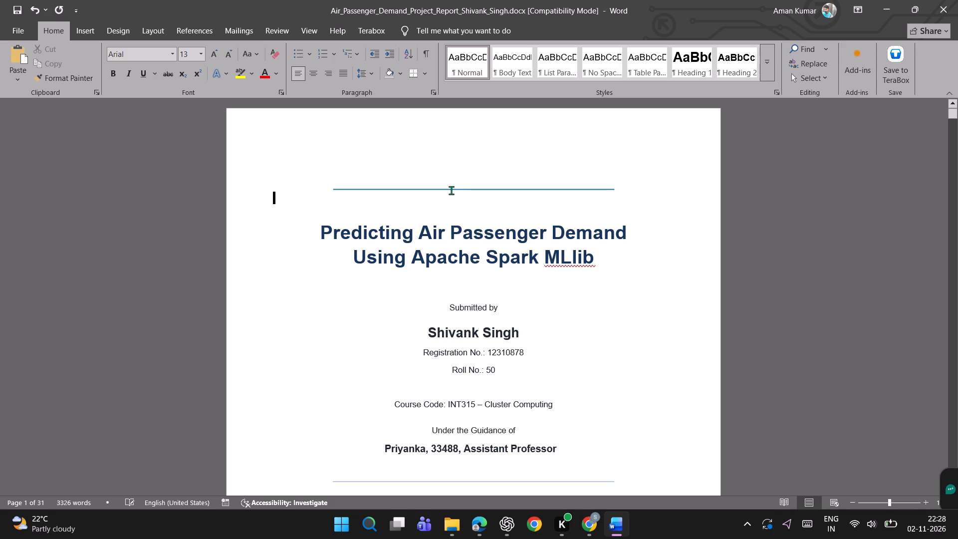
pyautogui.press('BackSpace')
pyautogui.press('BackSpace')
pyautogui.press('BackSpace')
# Paste the captured cover header image between the horizontal line and the report title.
pyautogui.click(316, 193)
pyautogui.hotkey('ctrl', 'v')
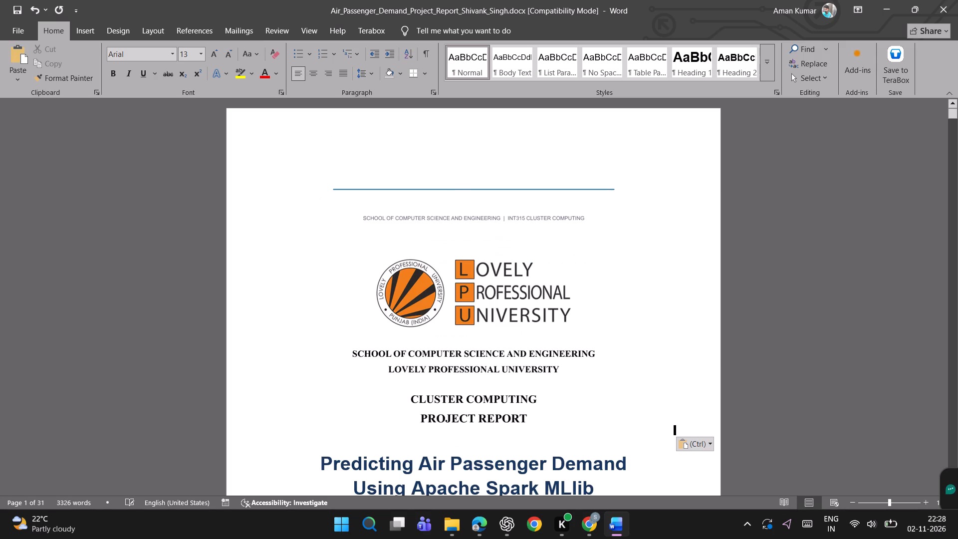
# Give the pasted header image square text wrapping and move it up to the top of the page, covering the horizontal line.
pyautogui.click(417, 276)
pyautogui.moveTo(441, 281); pyautogui.dragTo(437, 227)
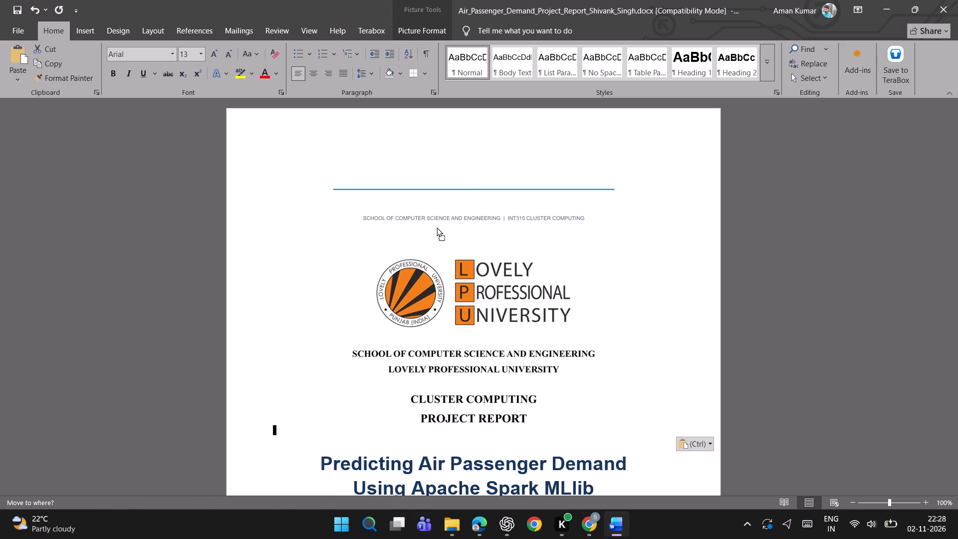
pyautogui.moveTo(437, 227); pyautogui.dragTo(437, 213)
pyautogui.click(509, 271)
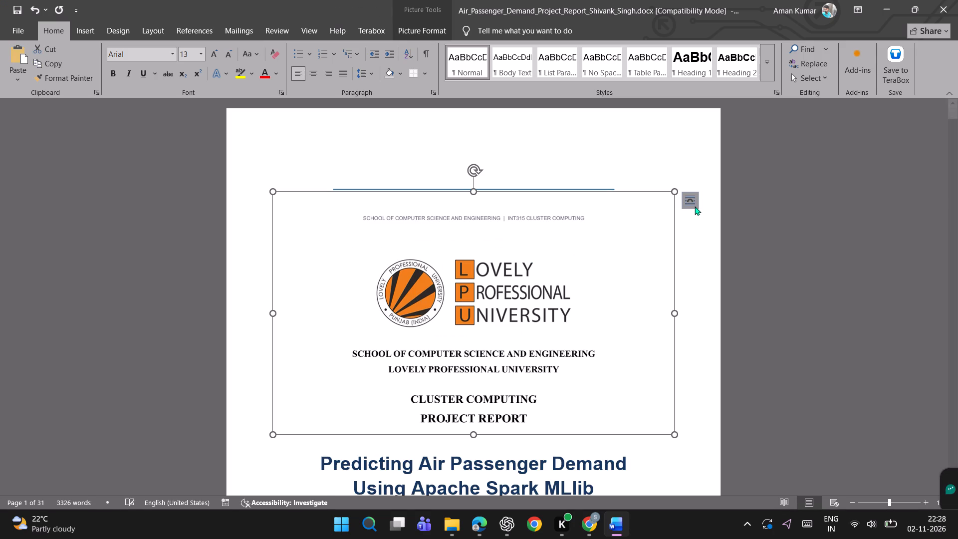
pyautogui.click(695, 206)
pyautogui.click(719, 304)
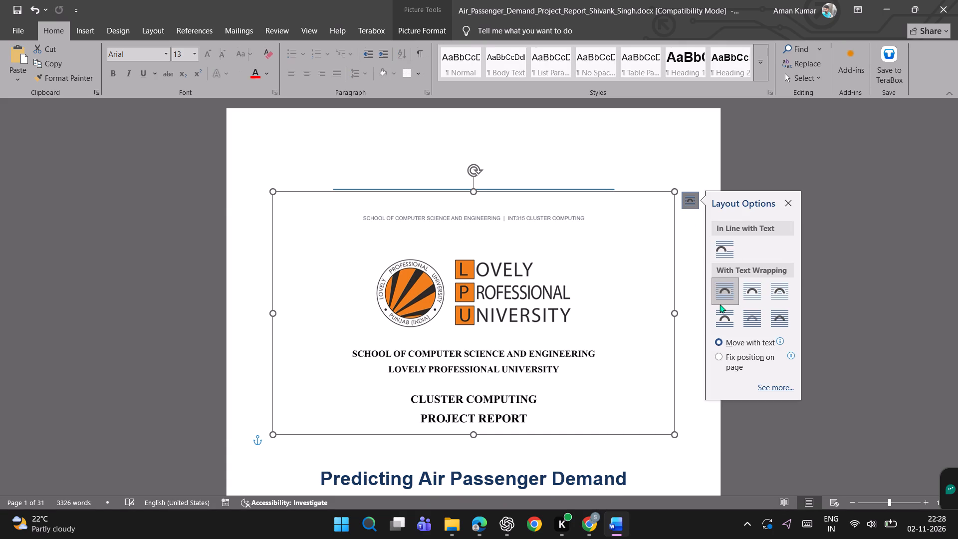
pyautogui.moveTo(547, 320); pyautogui.dragTo(546, 242)
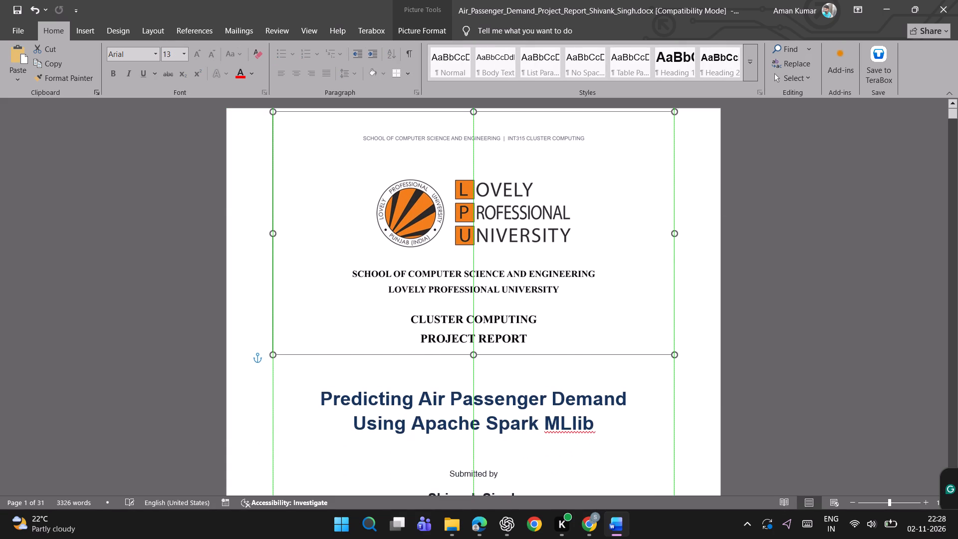
pyautogui.moveTo(546, 242); pyautogui.dragTo(548, 237)
# Stretch the header image sideways in both directions so it spans the full width of the cover page.
pyautogui.moveTo(677, 227); pyautogui.dragTo(706, 227)
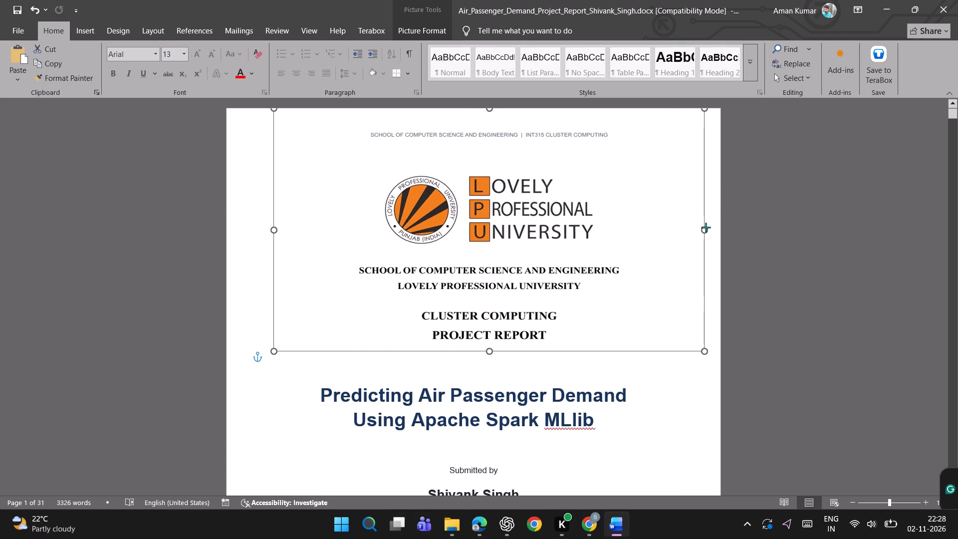
pyautogui.moveTo(706, 227); pyautogui.dragTo(721, 228)
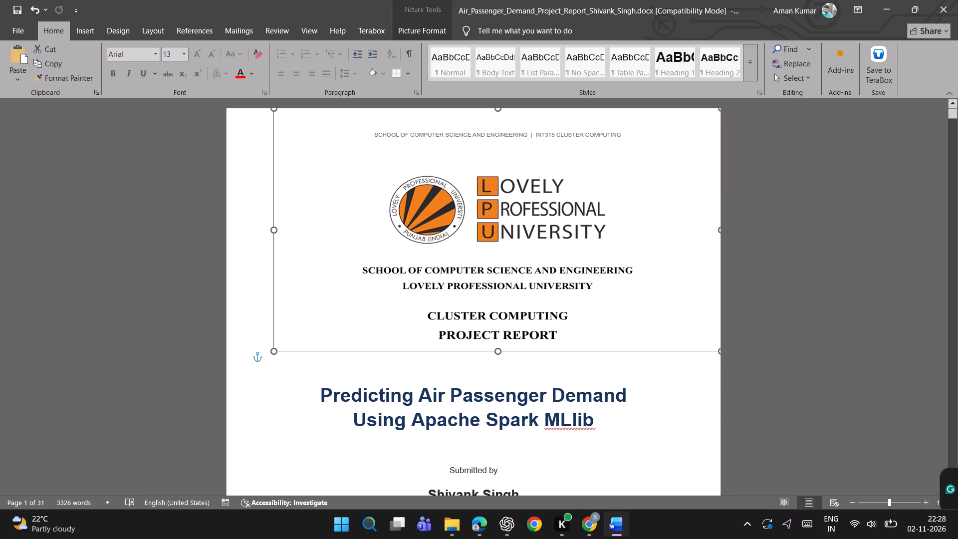
pyautogui.moveTo(274, 231); pyautogui.dragTo(223, 227)
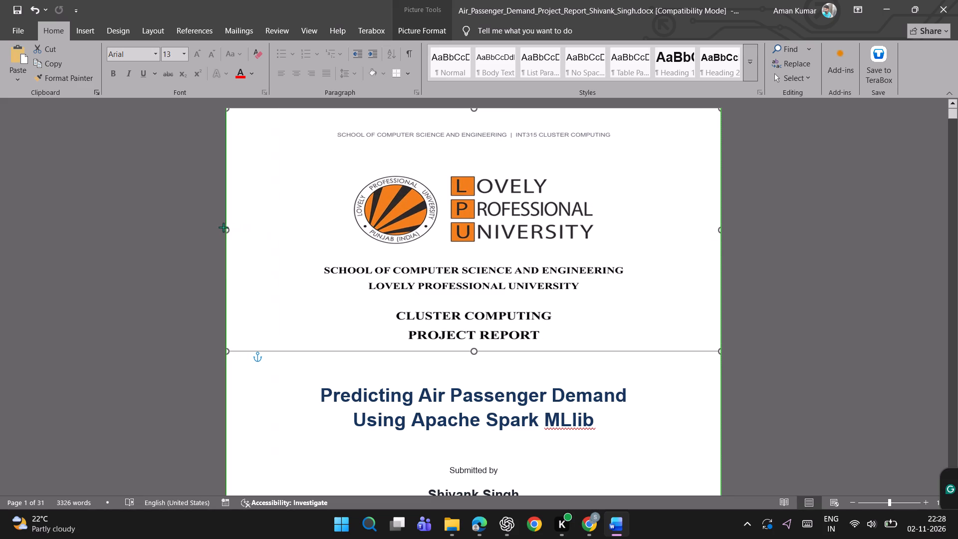
pyautogui.moveTo(223, 227); pyautogui.dragTo(226, 227)
pyautogui.scroll(-1, 364, 346)
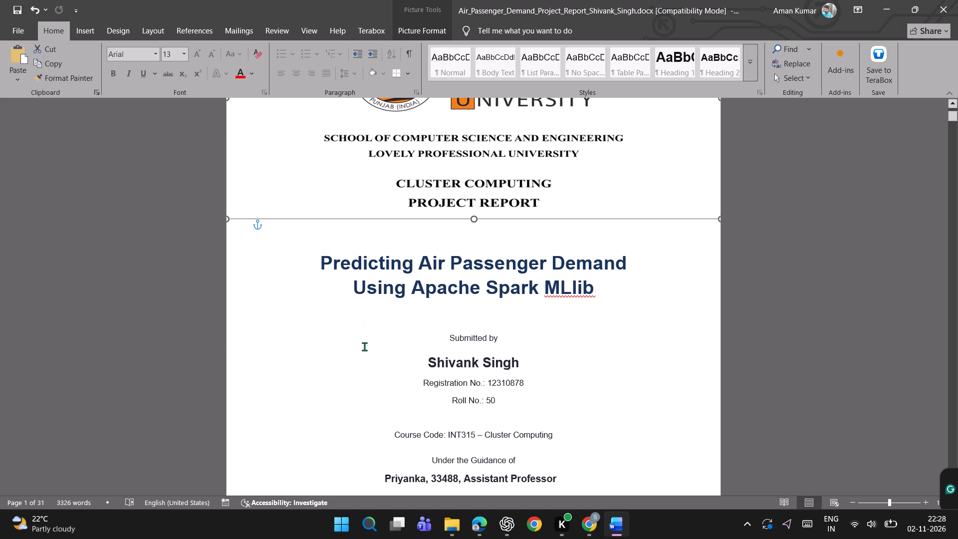
pyautogui.click(555, 369)
pyautogui.scroll(-3, 555, 369)
pyautogui.scroll(1, 555, 369)
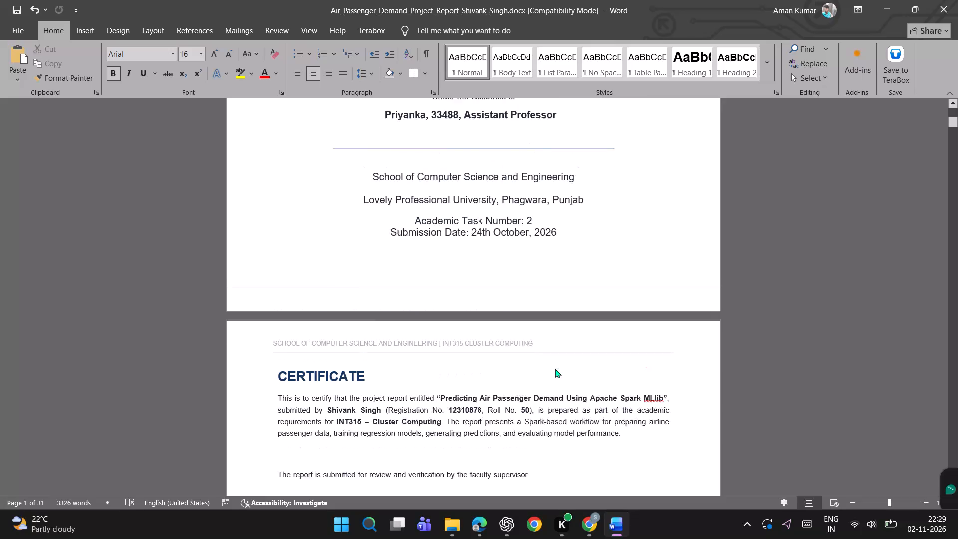
pyautogui.scroll(2, 555, 369)
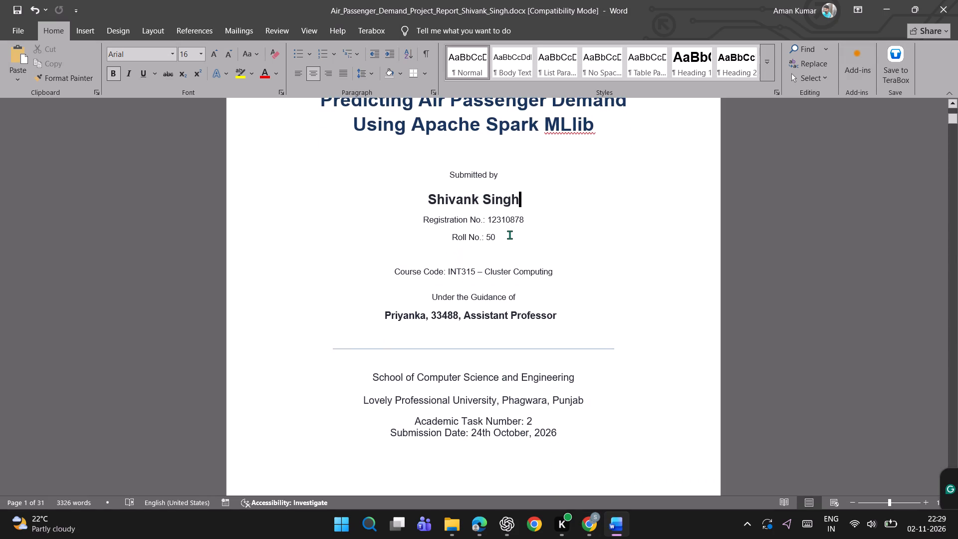
pyautogui.click(509, 235)
pyautogui.scroll(-4, 532, 186)
pyautogui.scroll(-18, 532, 186)
pyautogui.scroll(2, 486, 217)
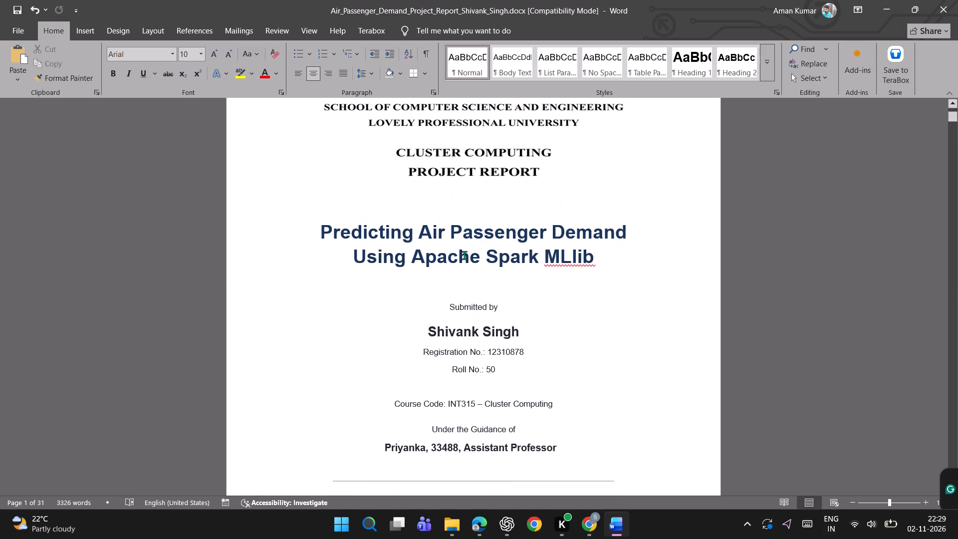
pyautogui.click(443, 388)
pyautogui.press('BackSpace')
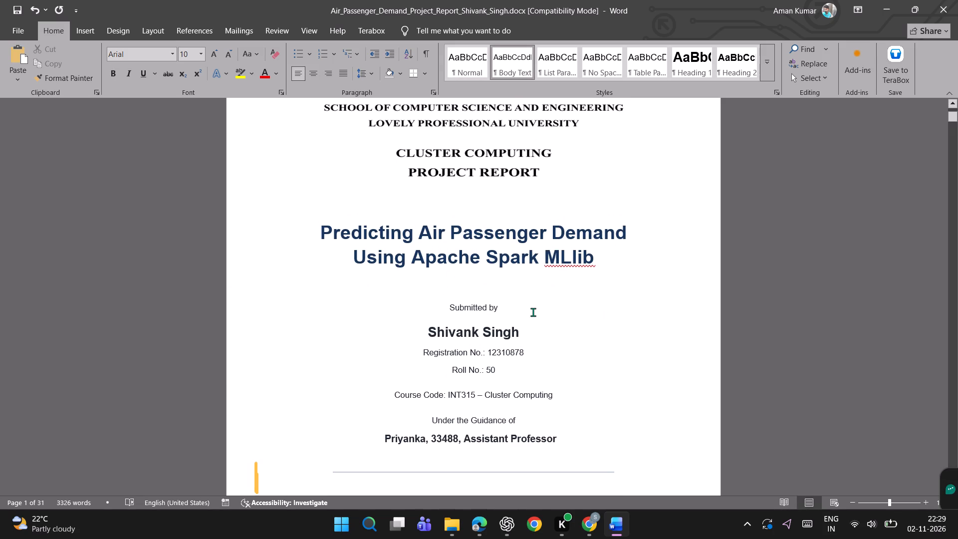
# Set the font size of the "Submitted by" line on the cover page to 12.
pyautogui.scroll(-2, 528, 312)
pyautogui.scroll(3, 528, 312)
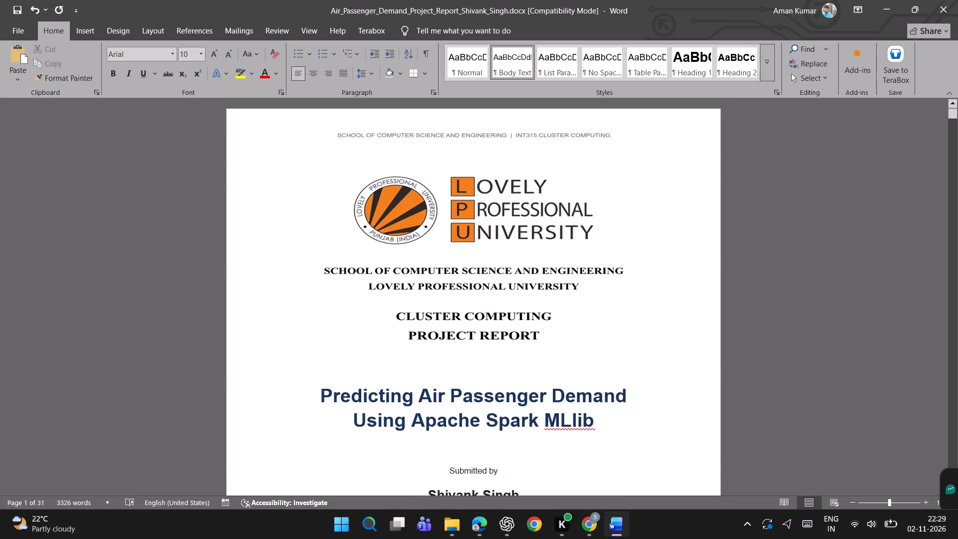
pyautogui.scroll(-2, 528, 312)
pyautogui.keyDown('ctrl'); pyautogui.scroll(-1, 528, 312); pyautogui.keyUp('ctrl')
pyautogui.scroll(1, 528, 312)
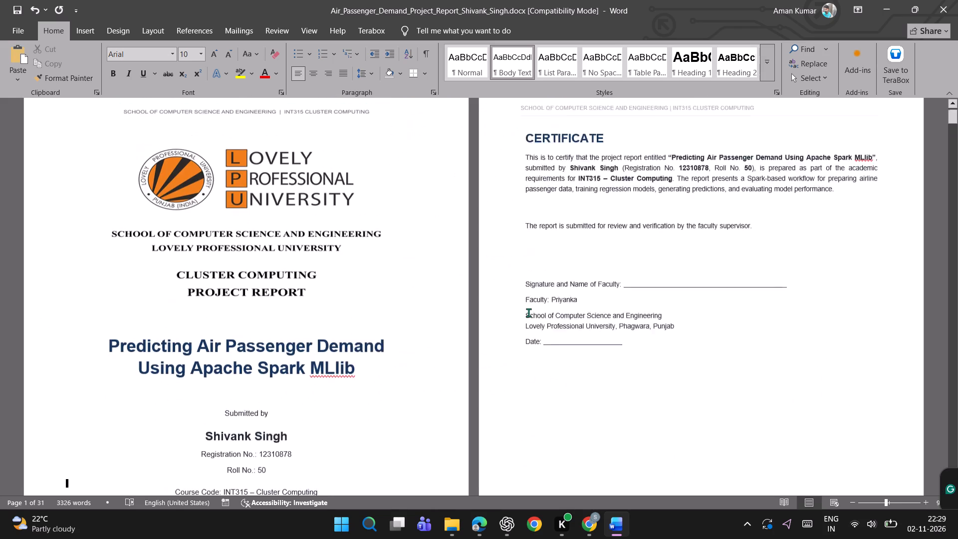
pyautogui.scroll(-1, 528, 312)
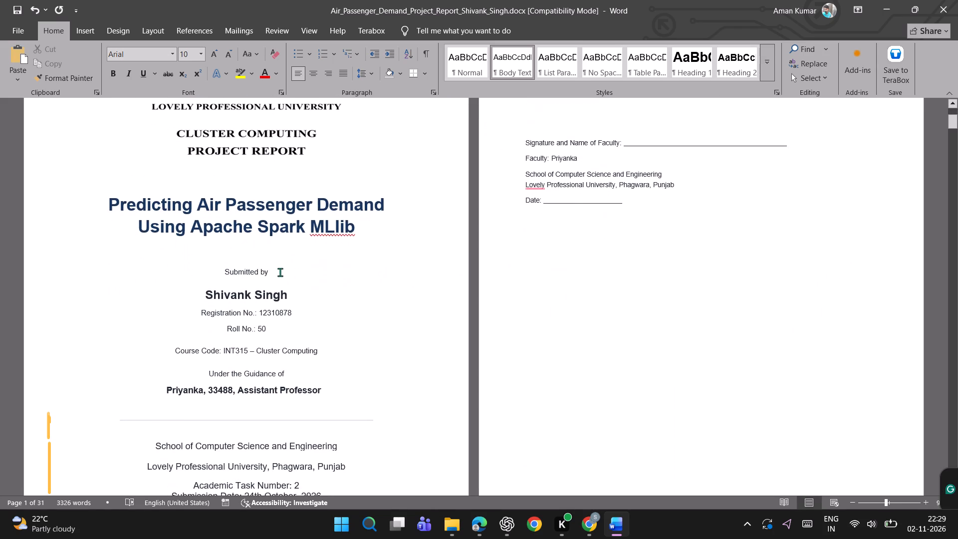
pyautogui.click(273, 268)
pyautogui.moveTo(273, 269); pyautogui.dragTo(235, 272)
pyautogui.click(199, 59)
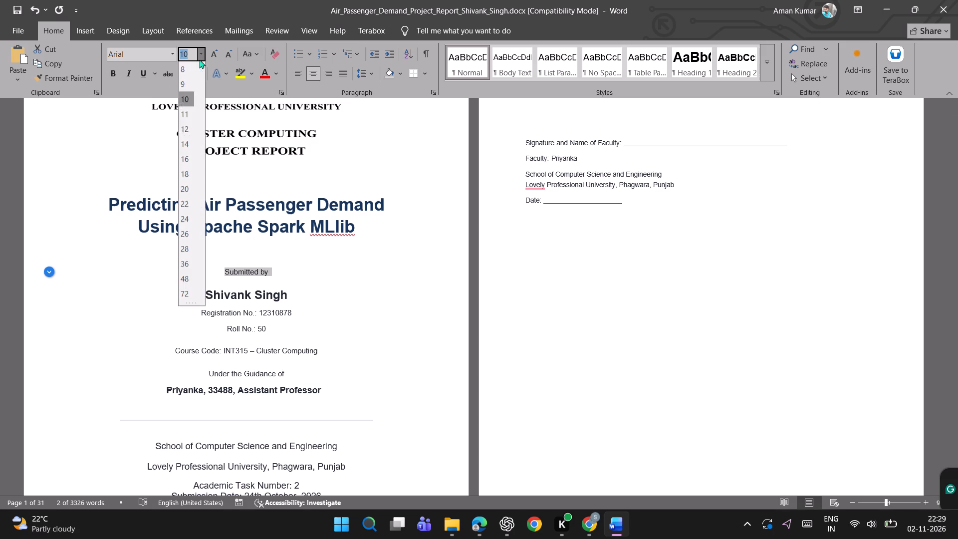
pyautogui.click(184, 126)
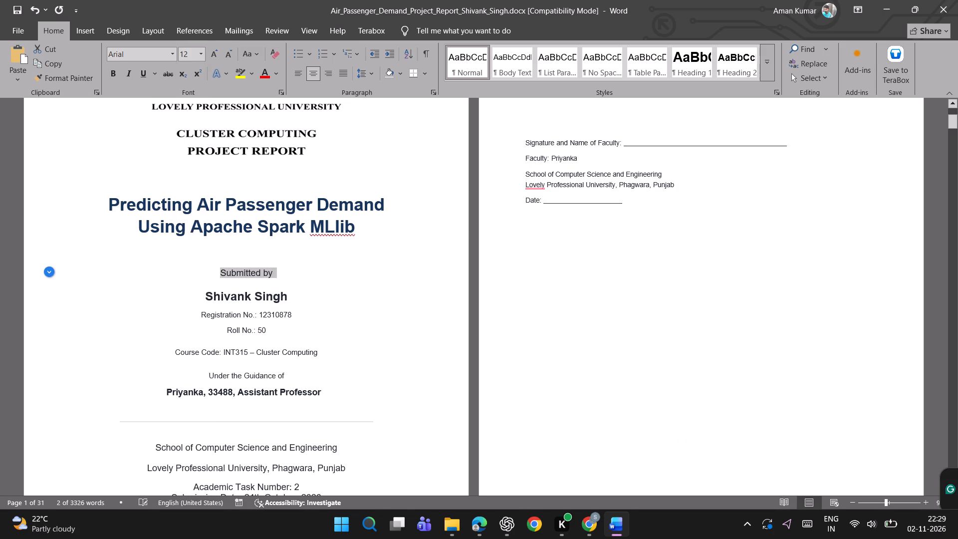
pyautogui.click(286, 303)
# Apply the Arial font to the cover page text from "Submitted by" through the Assistant Professor line.
pyautogui.scroll(-1, 345, 278)
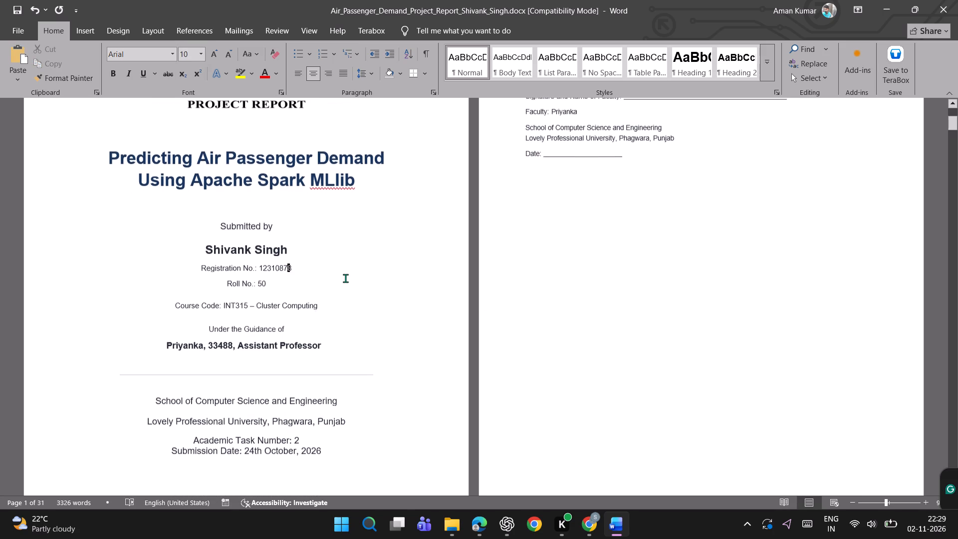
pyautogui.scroll(-1, 345, 278)
pyautogui.click(259, 270)
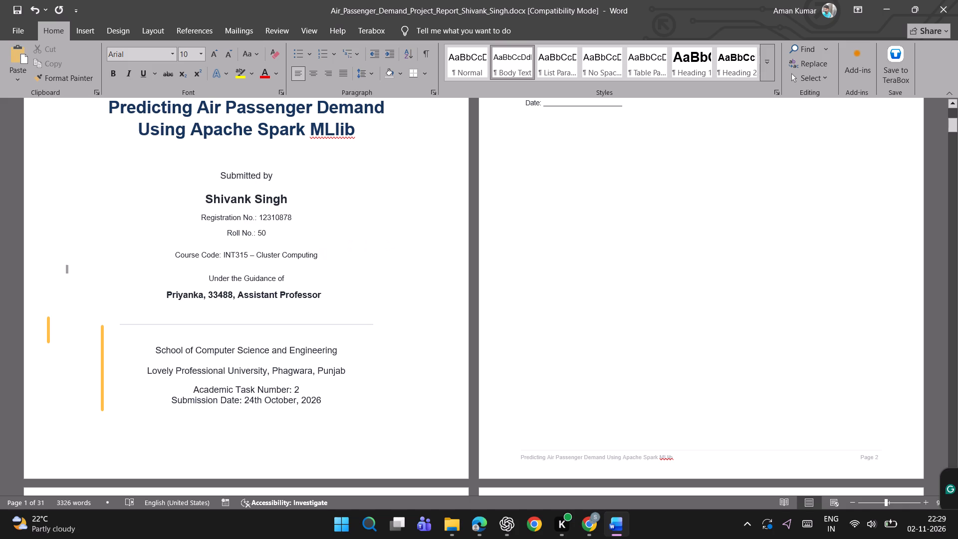
pyautogui.moveTo(322, 255); pyautogui.dragTo(197, 257)
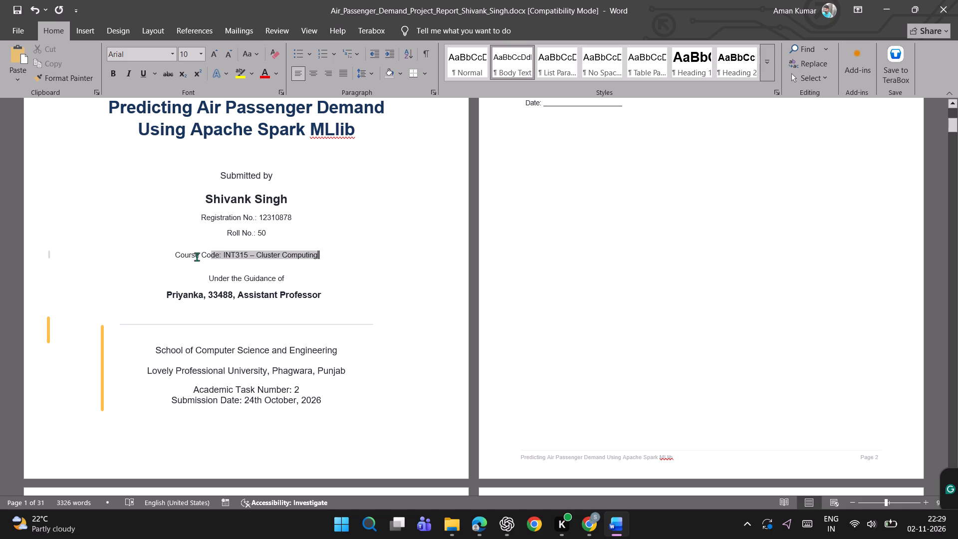
pyautogui.moveTo(197, 257); pyautogui.dragTo(179, 255)
pyautogui.click(328, 300)
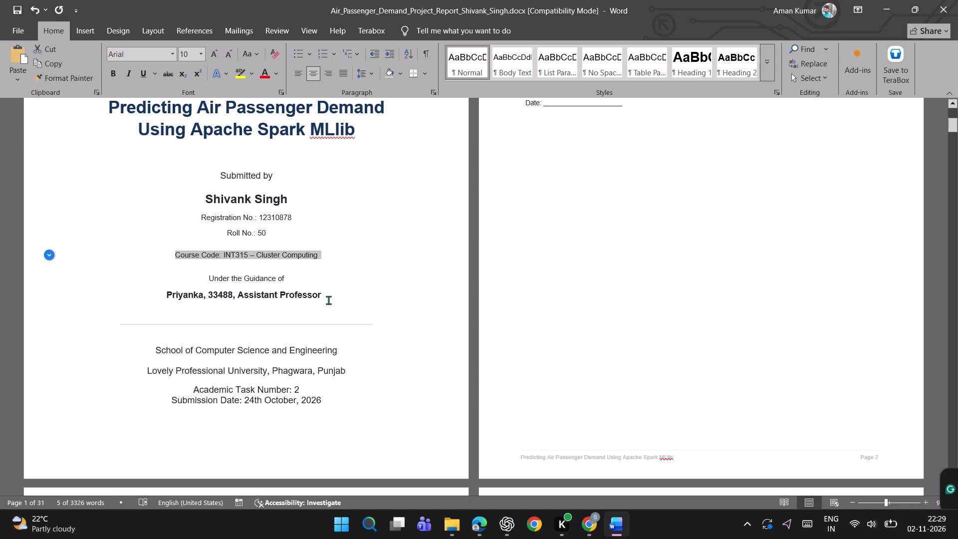
pyautogui.moveTo(328, 300); pyautogui.dragTo(327, 291)
pyautogui.click(327, 291)
pyautogui.moveTo(327, 291); pyautogui.dragTo(274, 237)
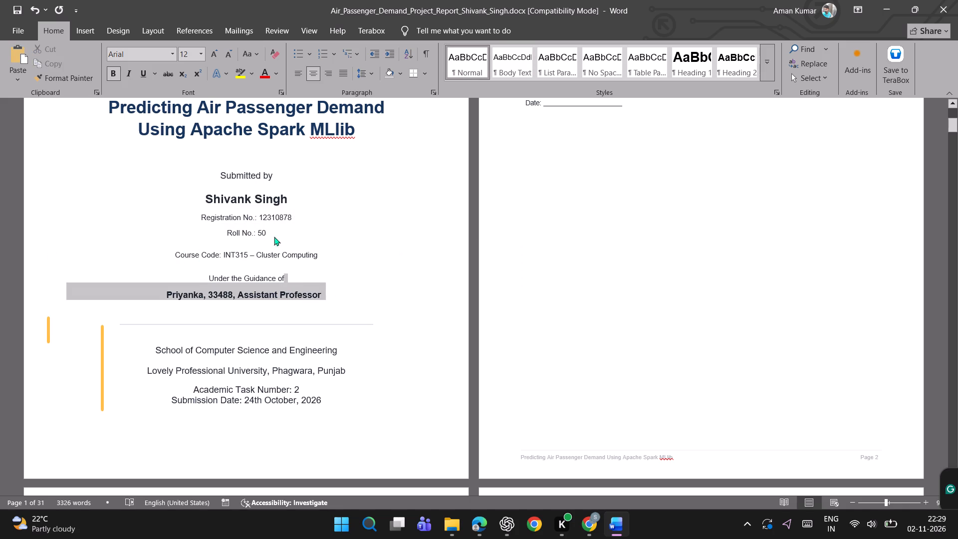
pyautogui.moveTo(274, 237); pyautogui.dragTo(223, 176)
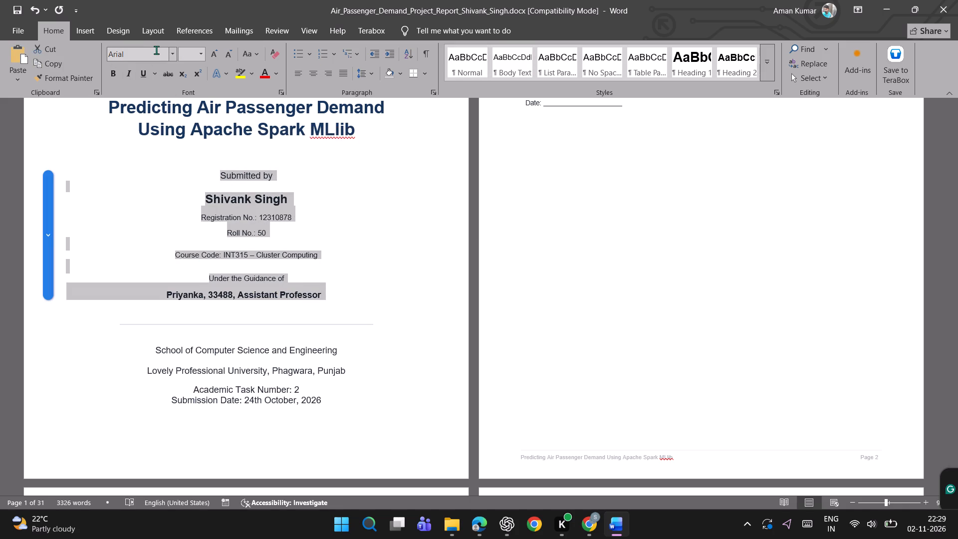
pyautogui.click(174, 53)
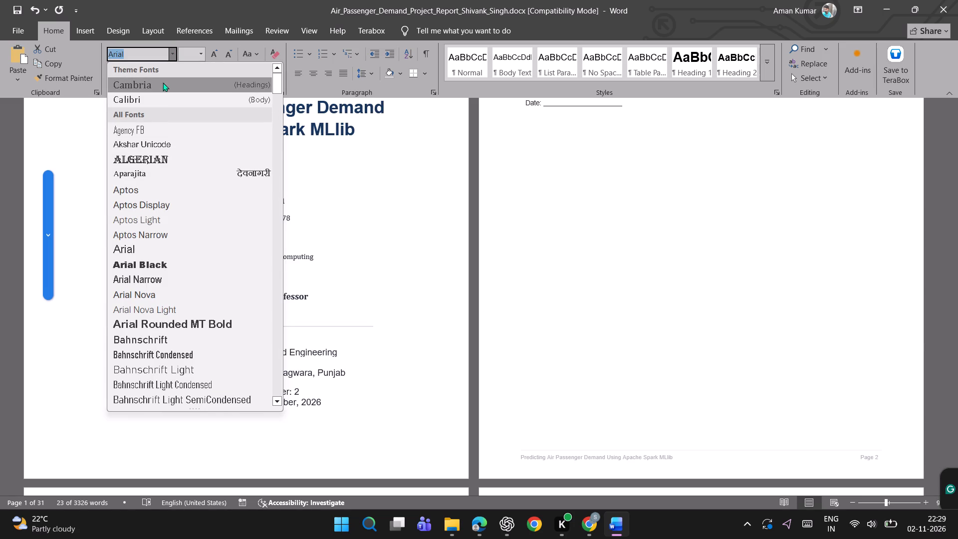
pyautogui.click(200, 255)
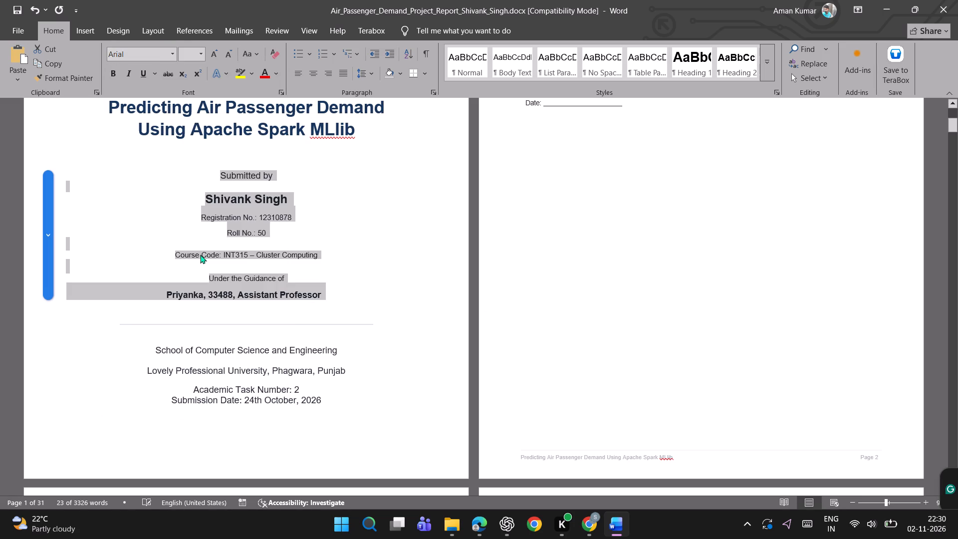
pyautogui.click(332, 229)
pyautogui.click(308, 262)
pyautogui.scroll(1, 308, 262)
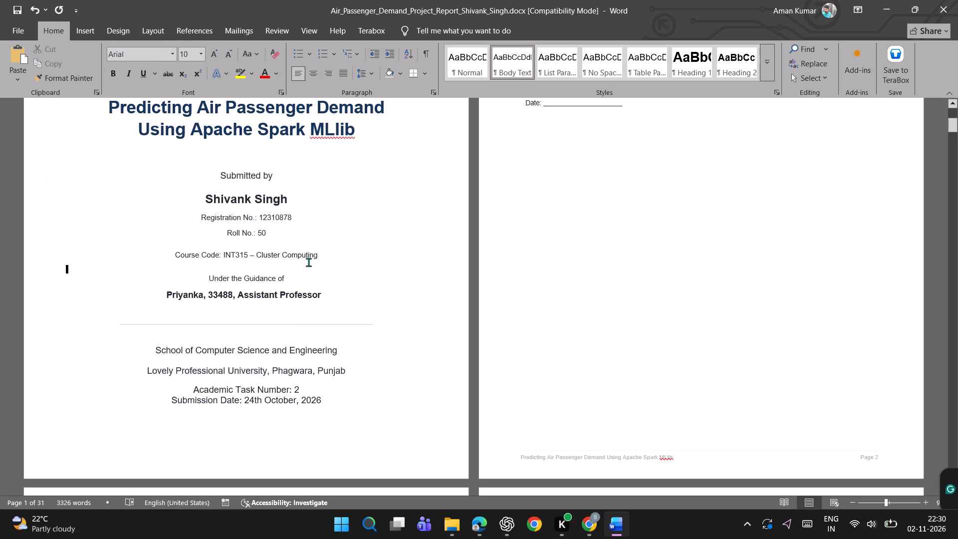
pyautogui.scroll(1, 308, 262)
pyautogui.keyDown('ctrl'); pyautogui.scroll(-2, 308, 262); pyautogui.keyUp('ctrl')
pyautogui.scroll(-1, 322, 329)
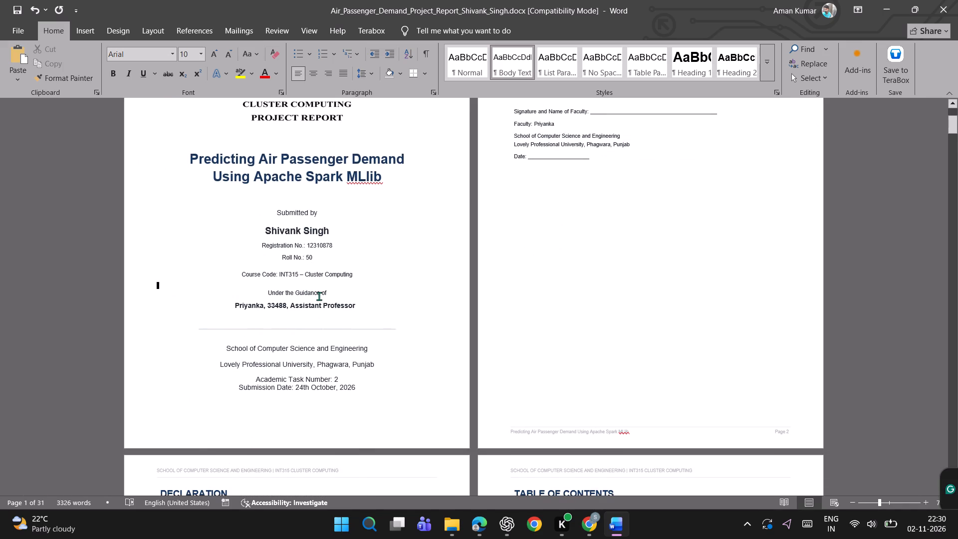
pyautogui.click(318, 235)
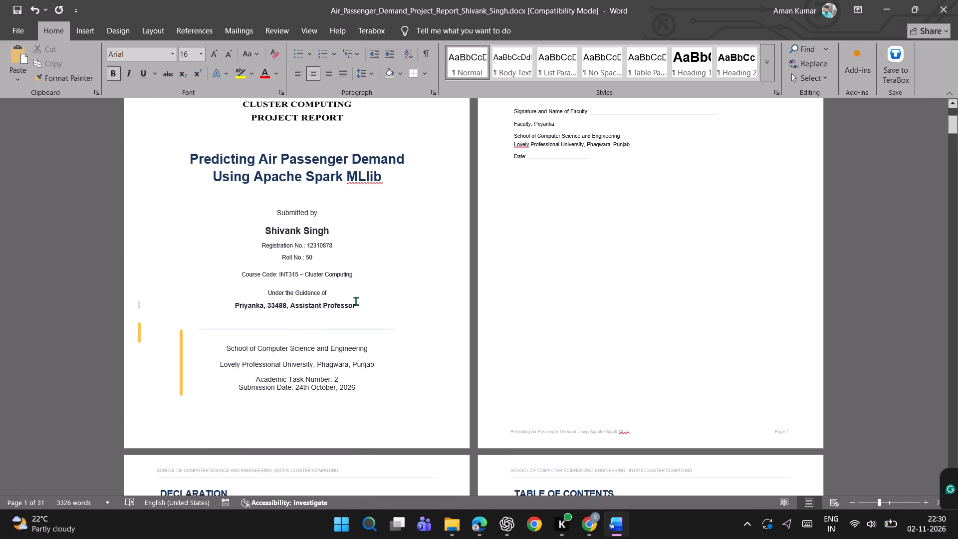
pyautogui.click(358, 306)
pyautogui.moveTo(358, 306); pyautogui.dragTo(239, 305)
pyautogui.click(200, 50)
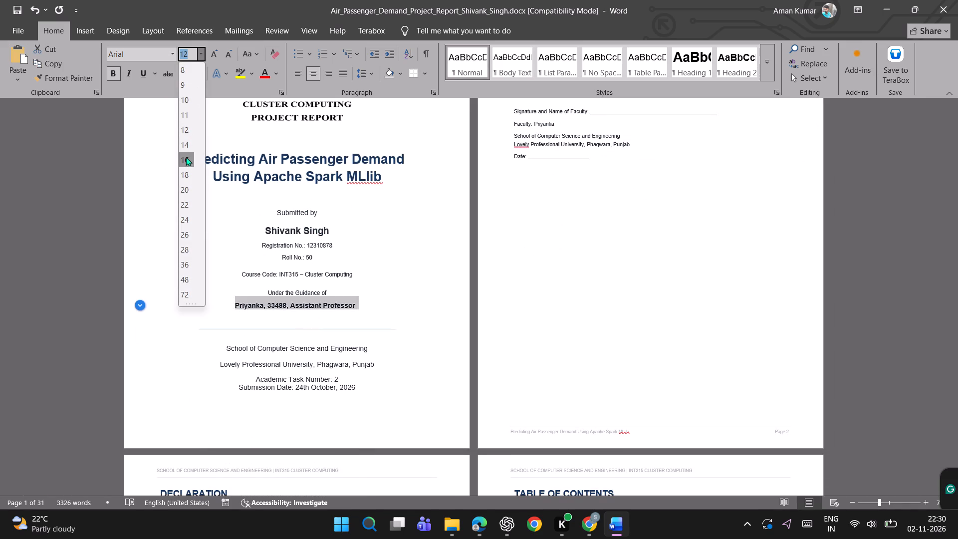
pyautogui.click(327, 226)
# Set the font size of the student's name on the cover page to 12.
pyautogui.moveTo(330, 231); pyautogui.dragTo(267, 231)
pyautogui.click(202, 50)
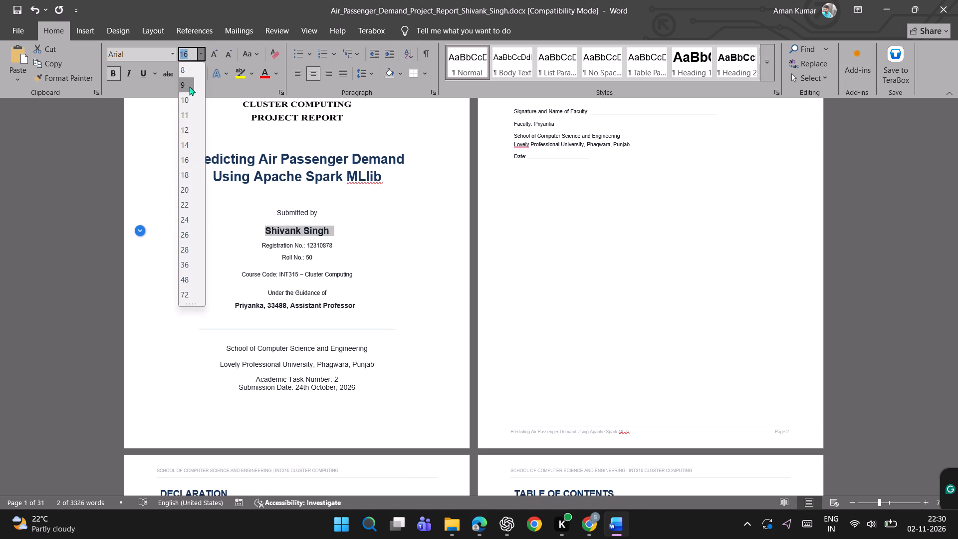
pyautogui.click(186, 126)
pyautogui.click(353, 241)
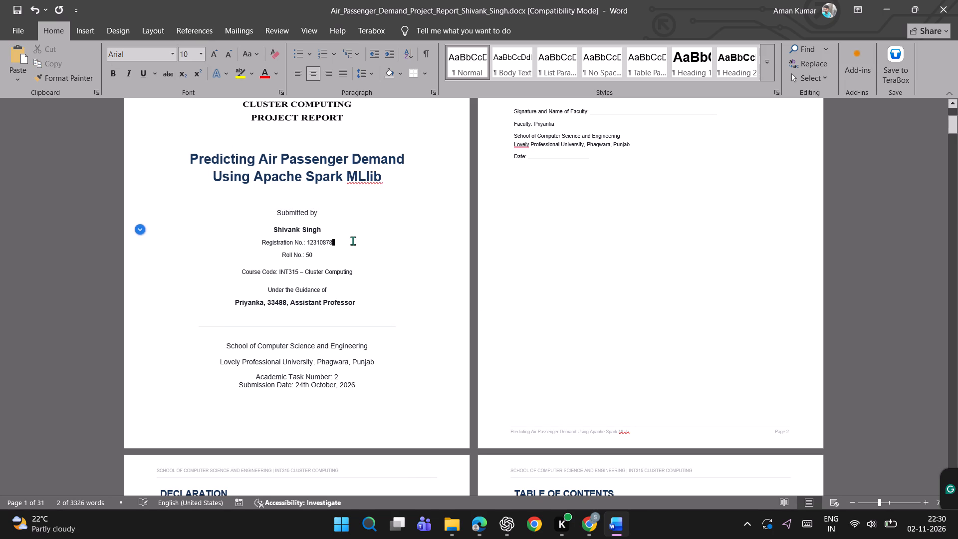
pyautogui.scroll(1, 401, 224)
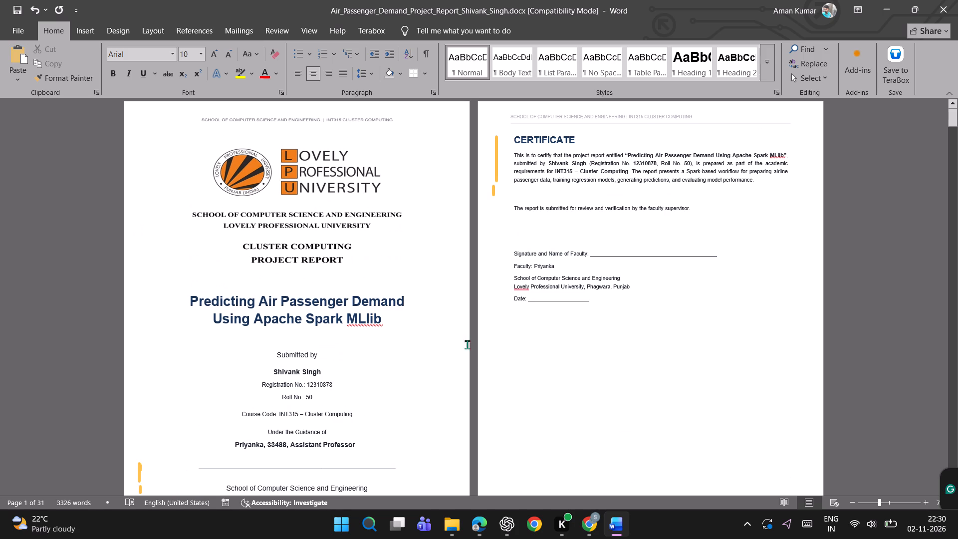
# Switch to the reference INT315 report PDF in Edge and examine its certificate, declaration and contents pages.
pyautogui.click(487, 537)
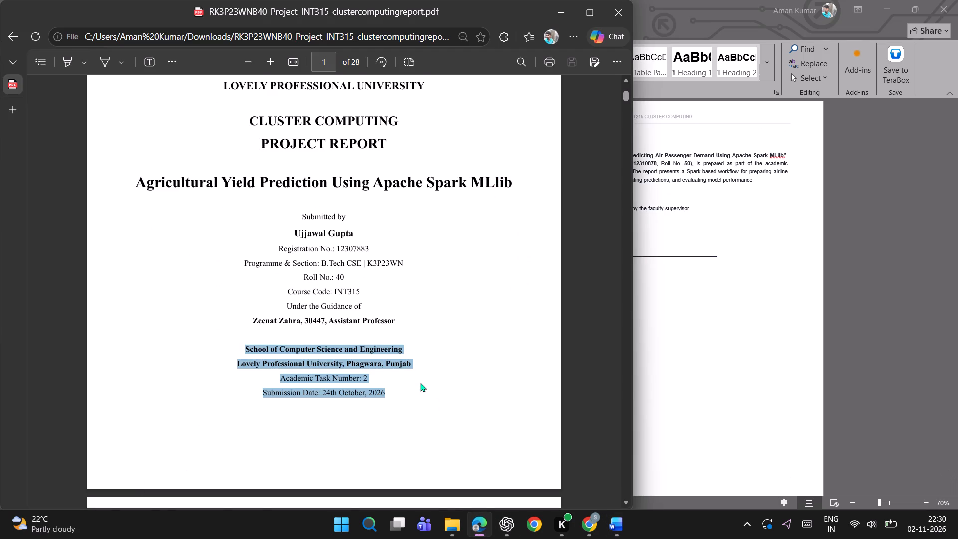
pyautogui.scroll(-5, 420, 383)
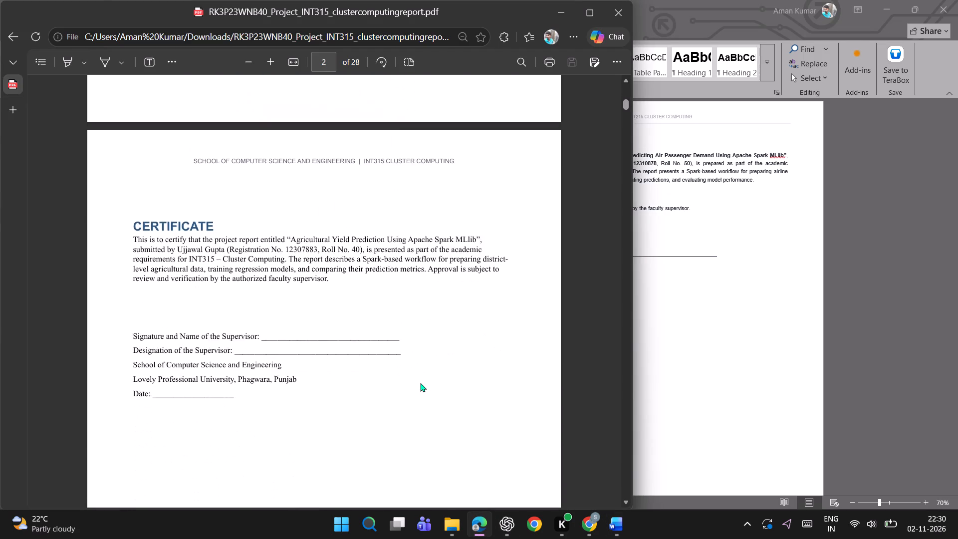
pyautogui.scroll(-1, 420, 383)
pyautogui.scroll(1, 420, 383)
pyautogui.scroll(-2, 420, 383)
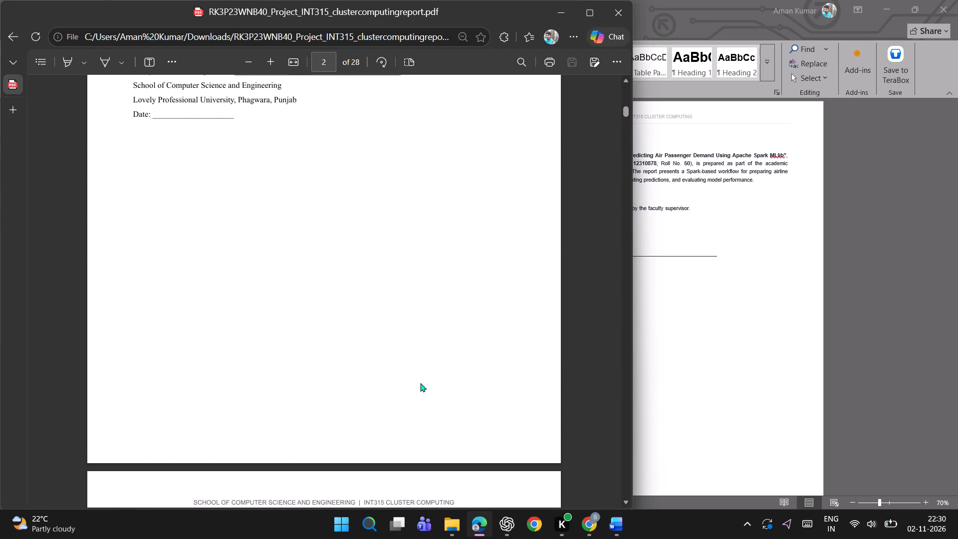
pyautogui.scroll(-6, 420, 383)
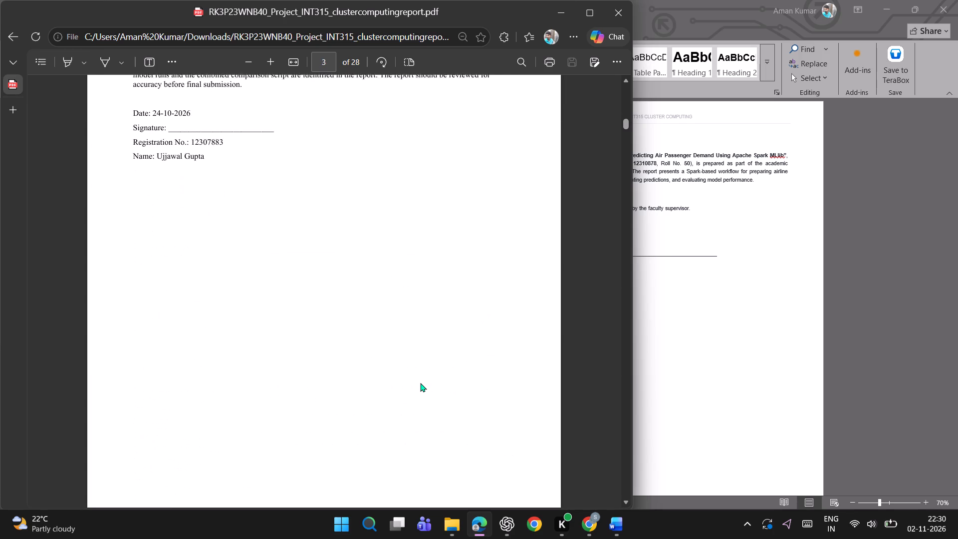
pyautogui.scroll(-3, 420, 383)
pyautogui.scroll(1, 420, 383)
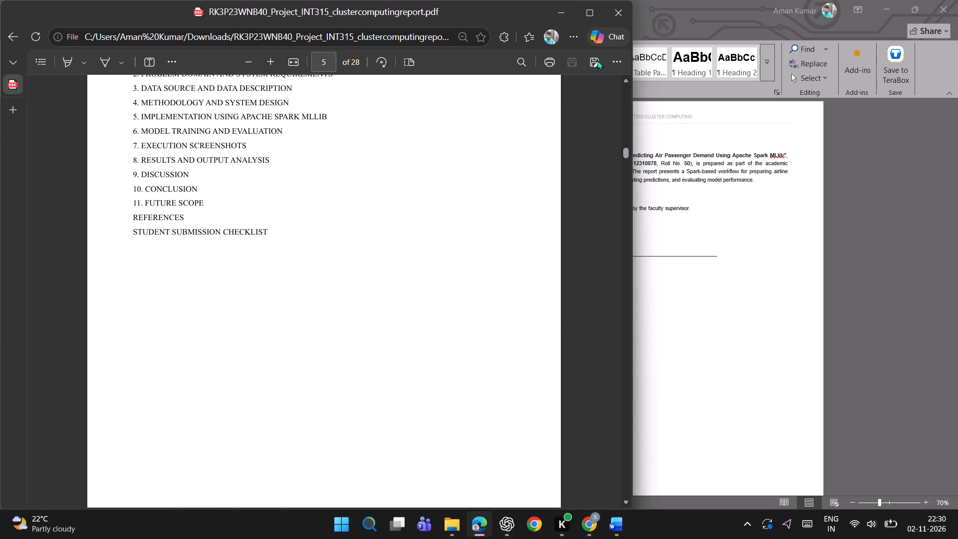
pyautogui.click(566, 8)
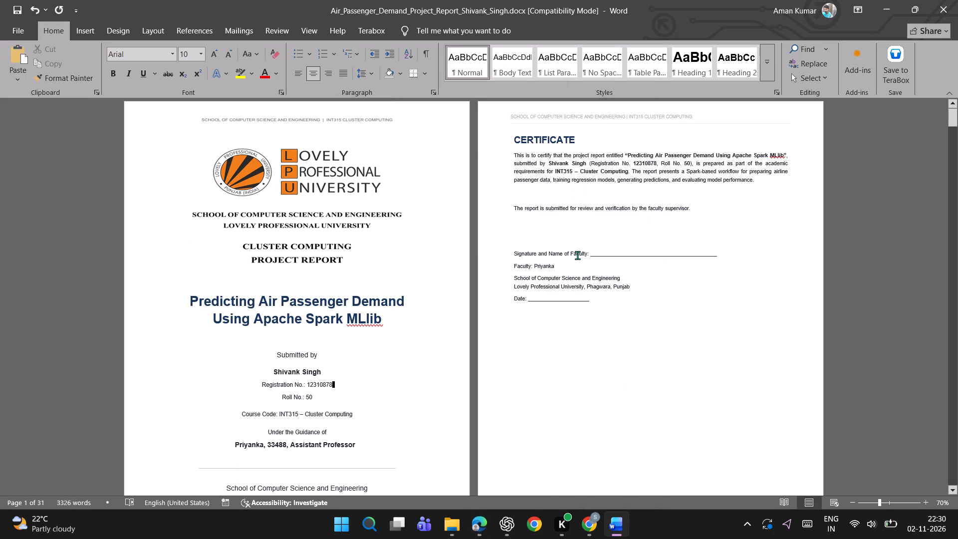
# In Word, delete the faculty name line below the signature line on the Certificate page, including its empty paragraph.
pyautogui.click(565, 268)
pyautogui.press('BackSpace')
pyautogui.press('BackSpace')
pyautogui.press('BackSpace')
pyautogui.press('BackSpace')
pyautogui.press('BackSpace')
pyautogui.press('BackSpace')
pyautogui.press('BackSpace')
pyautogui.press('BackSpace')
pyautogui.press('BackSpace')
pyautogui.press('BackSpace')
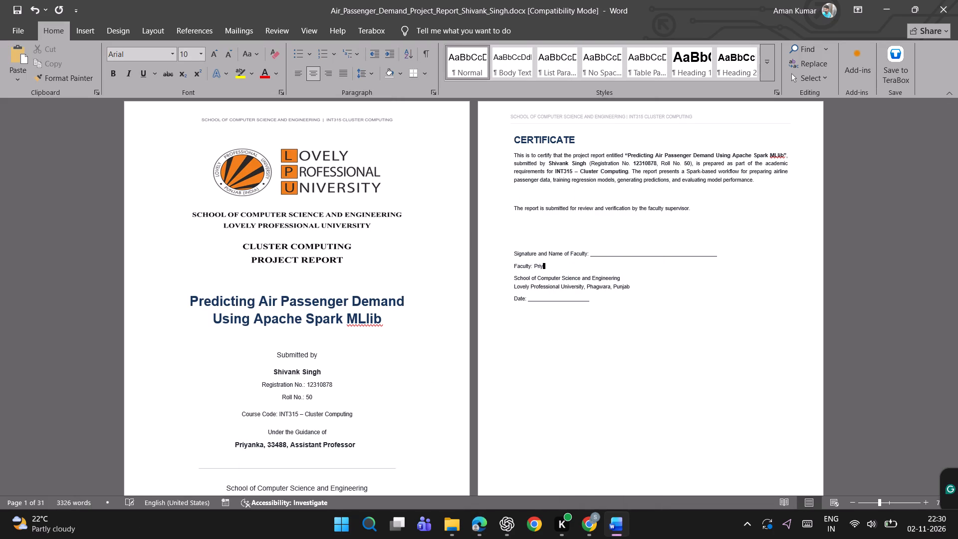
pyautogui.press('BackSpace')
pyautogui.press('BackSpace')
pyautogui.press('BackSpace')
pyautogui.press('BackSpace')
pyautogui.press('BackSpace')
pyautogui.press('BackSpace')
pyautogui.press('BackSpace')
pyautogui.press('BackSpace')
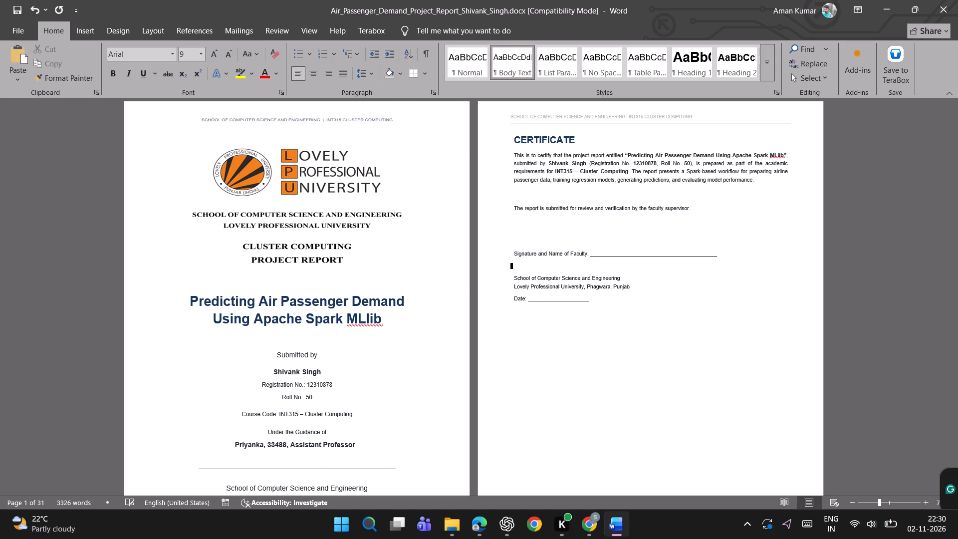
pyautogui.press('BackSpace')
pyautogui.press('BackSpace')
# Review the rest of the report, from the declaration and table of contents through the references and execution screenshots.
pyautogui.scroll(-1, 501, 282)
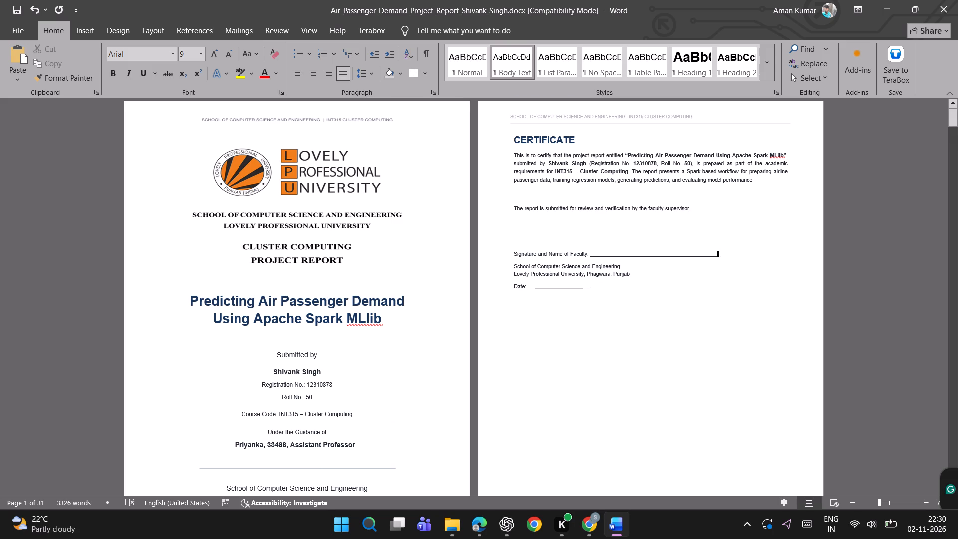
pyautogui.scroll(-3, 501, 282)
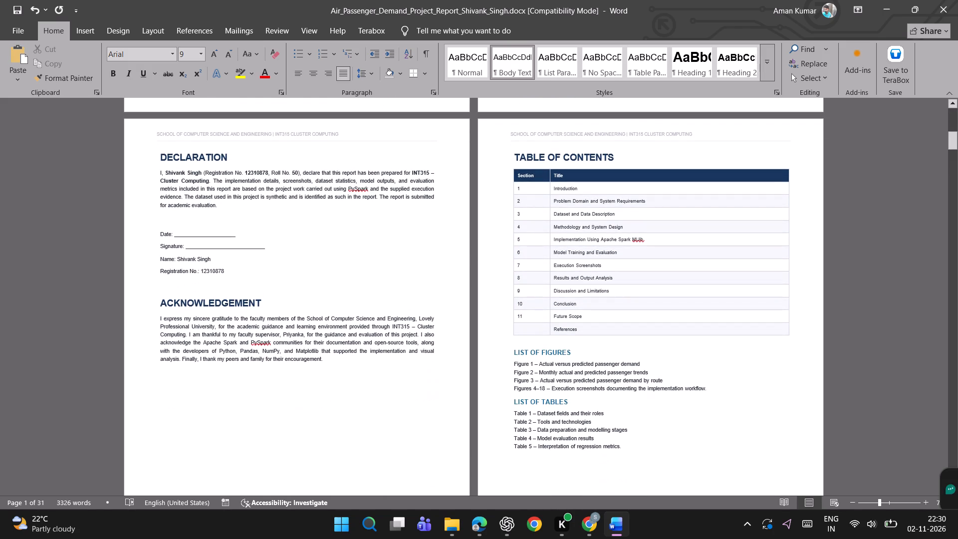
pyautogui.scroll(-10, 501, 282)
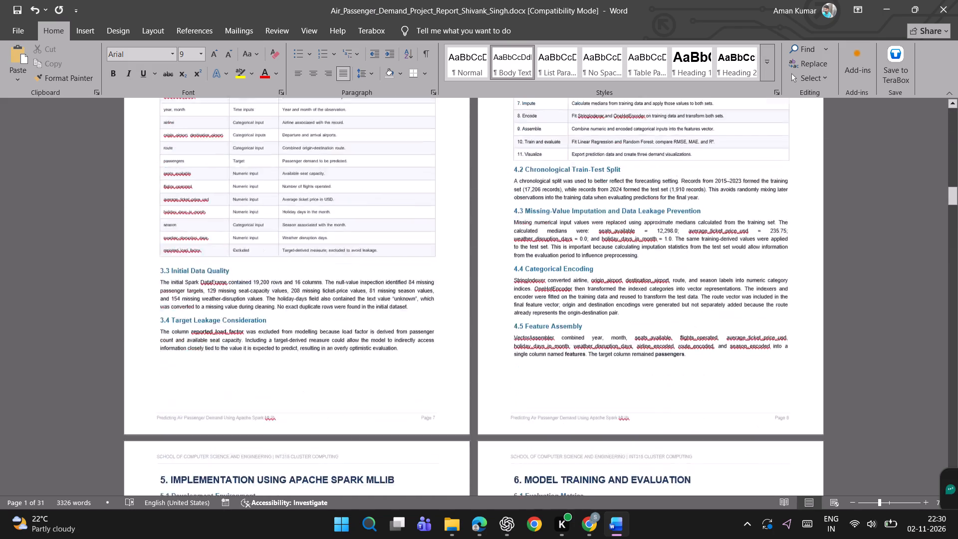
pyautogui.scroll(-10, 501, 282)
pyautogui.scroll(1, 501, 282)
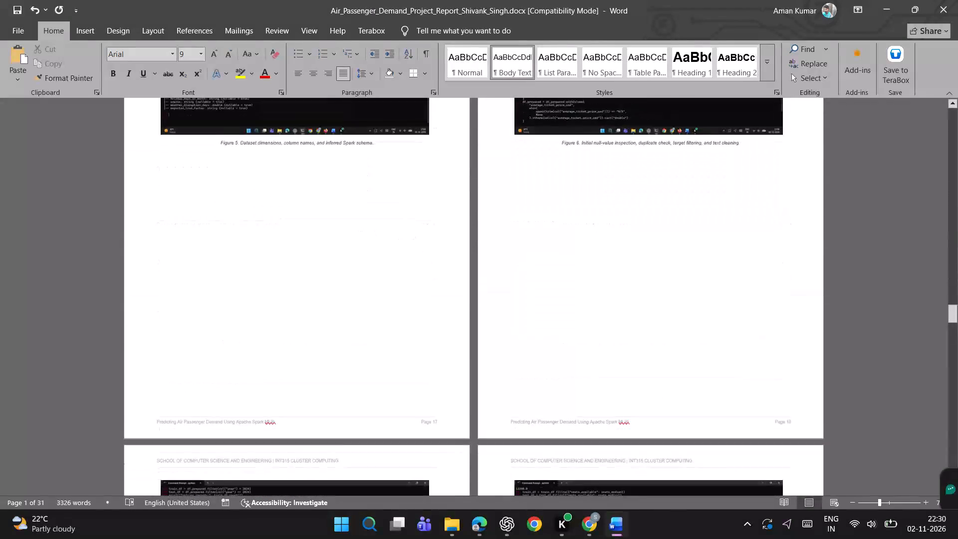
pyautogui.scroll(4, 501, 282)
pyautogui.scroll(-1, 501, 282)
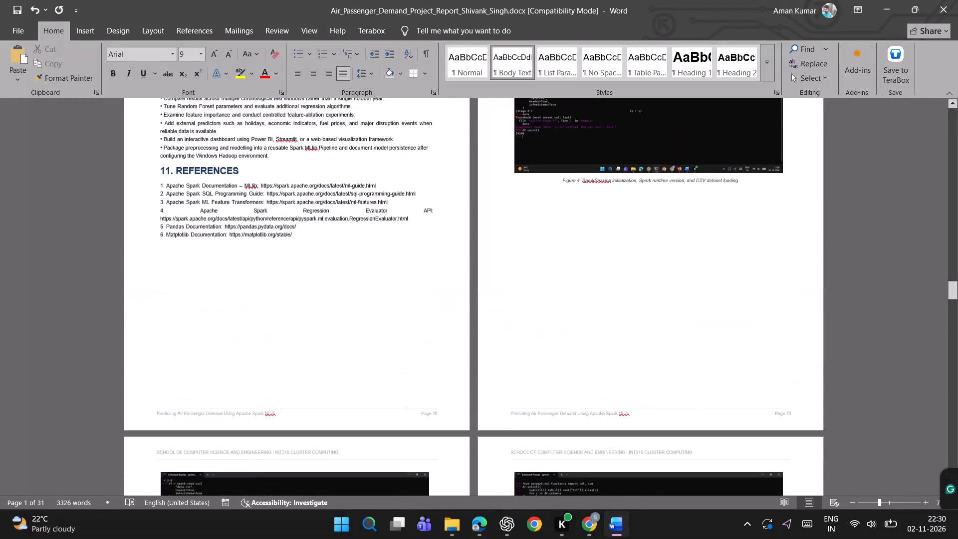
pyautogui.scroll(-1, 501, 282)
pyautogui.scroll(2, 501, 282)
pyautogui.scroll(1, 328, 373)
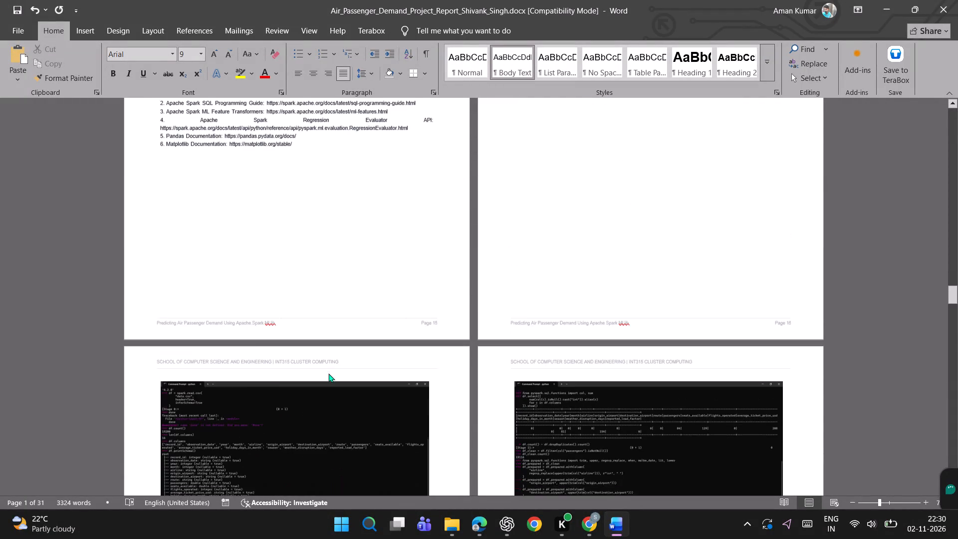
pyautogui.scroll(-9, 318, 414)
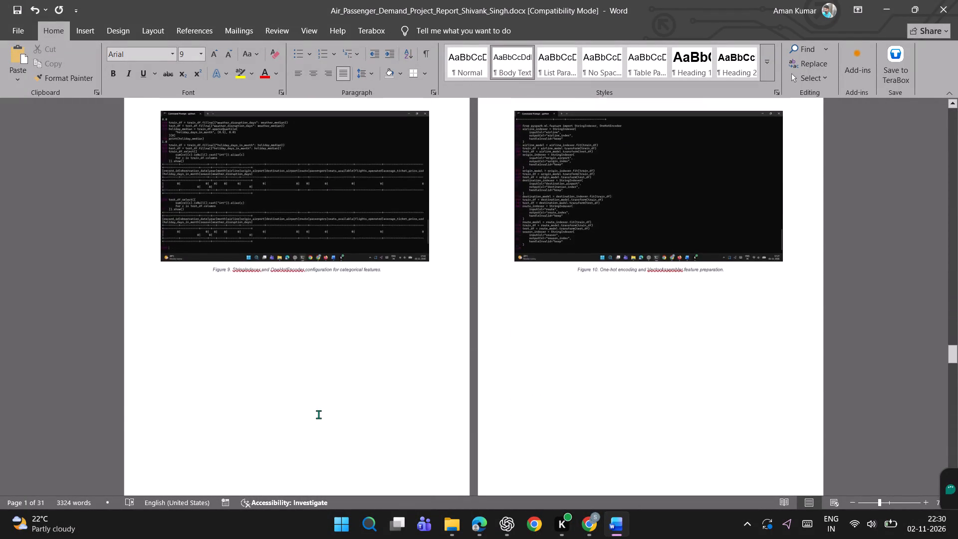
pyautogui.scroll(-9, 318, 414)
pyautogui.scroll(3, 318, 414)
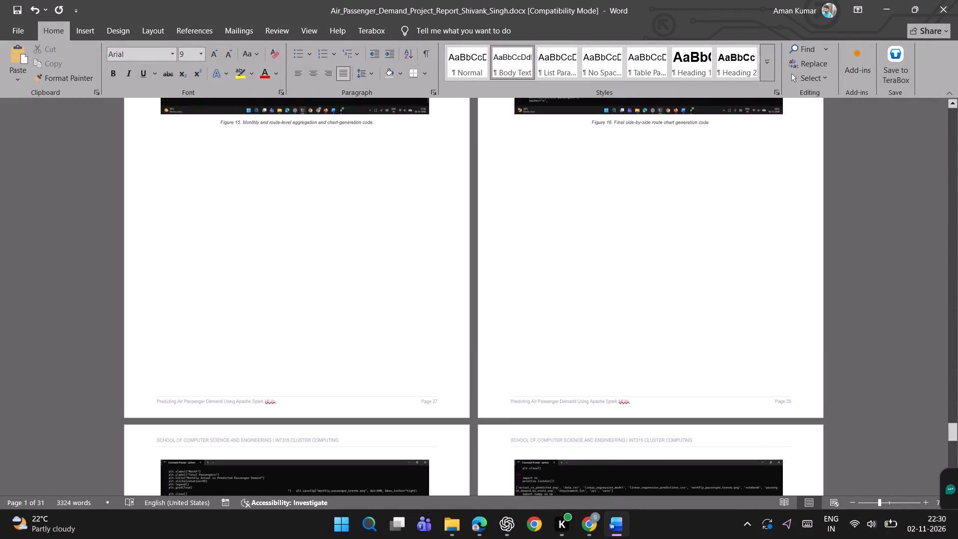
pyautogui.scroll(7, 318, 414)
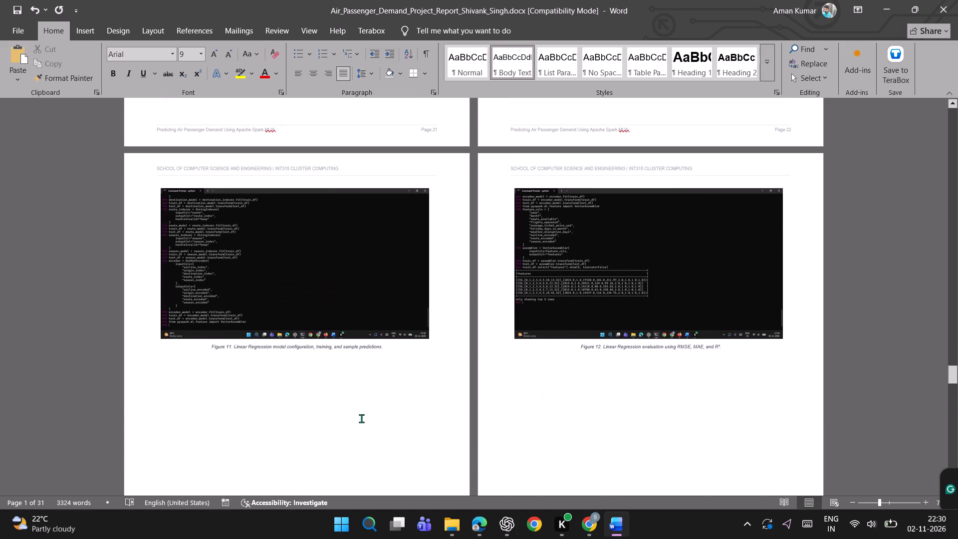
# Save the report document and close it.
pyautogui.hotkey('ctrl', 's')
pyautogui.click(955, 6)
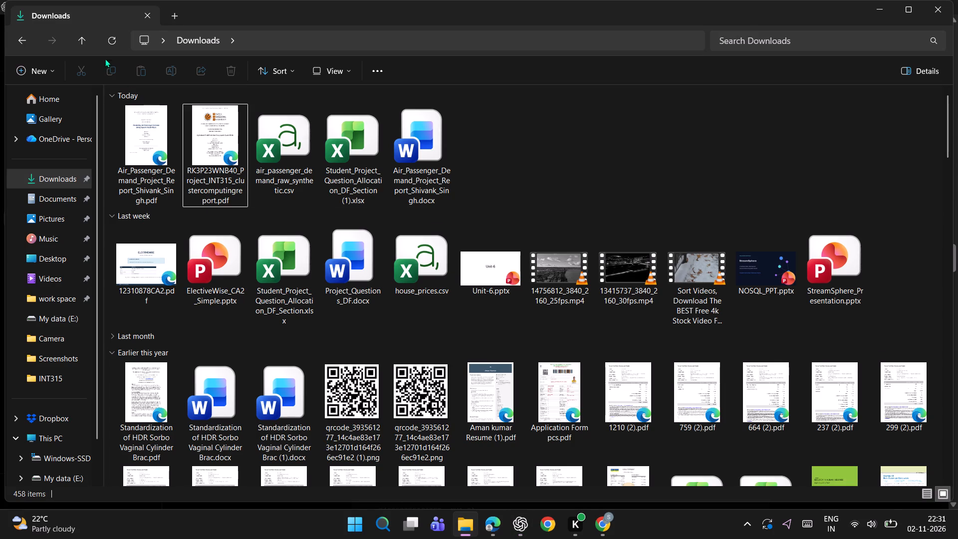
pyautogui.click(107, 45)
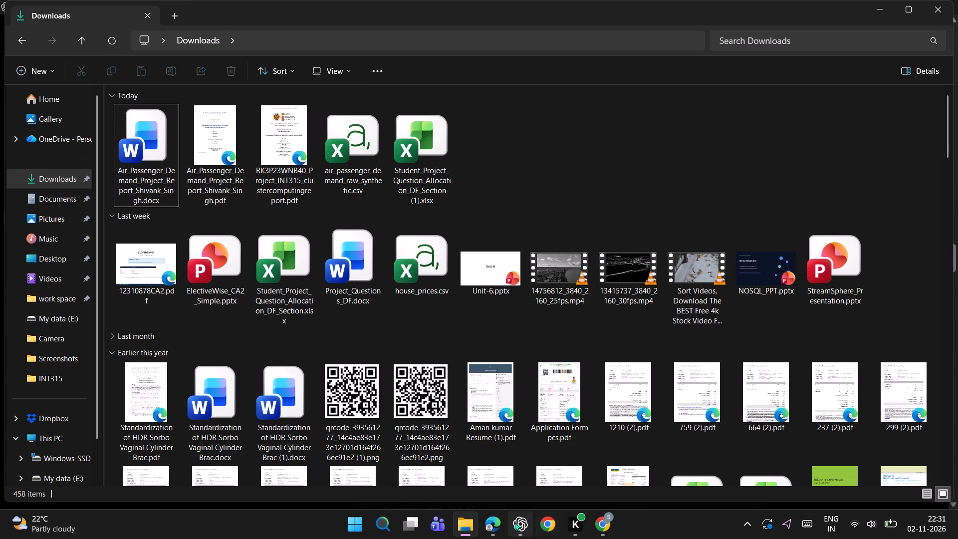
# Switch to Chrome, search the web for "word to pdf" and open iLovePDF's Word to PDF converter.
pyautogui.click(602, 521)
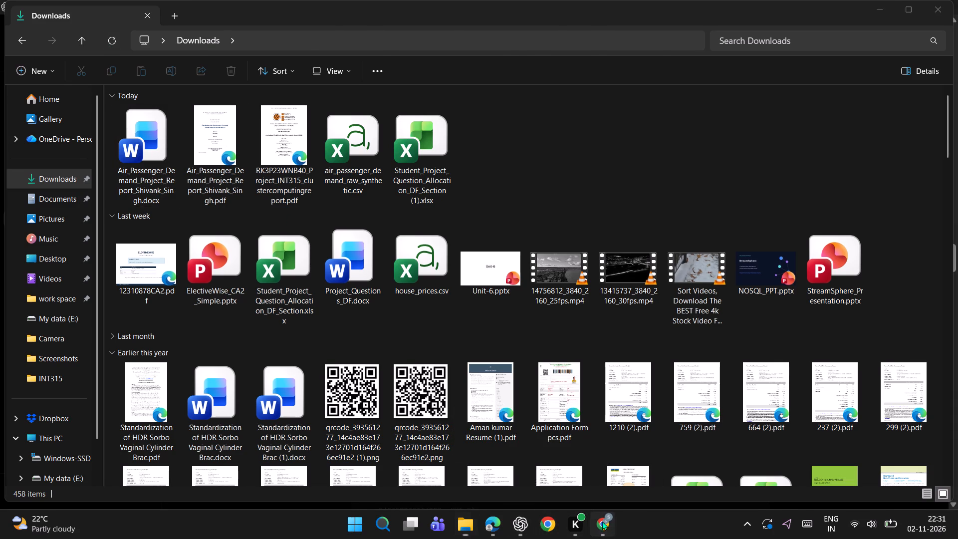
pyautogui.click(177, 7)
pyautogui.write('pdf')
pyautogui.press('space')
pyautogui.press('BackSpace')
pyautogui.press('BackSpace')
pyautogui.press('BackSpace')
pyautogui.press('BackSpace')
pyautogui.write('word to pdf')
pyautogui.press('Return')
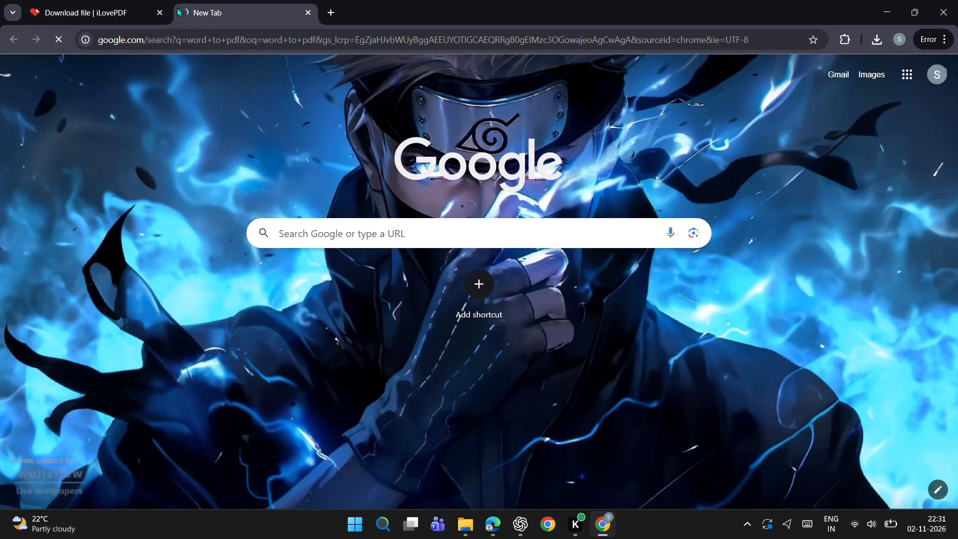
pyautogui.click(188, 189)
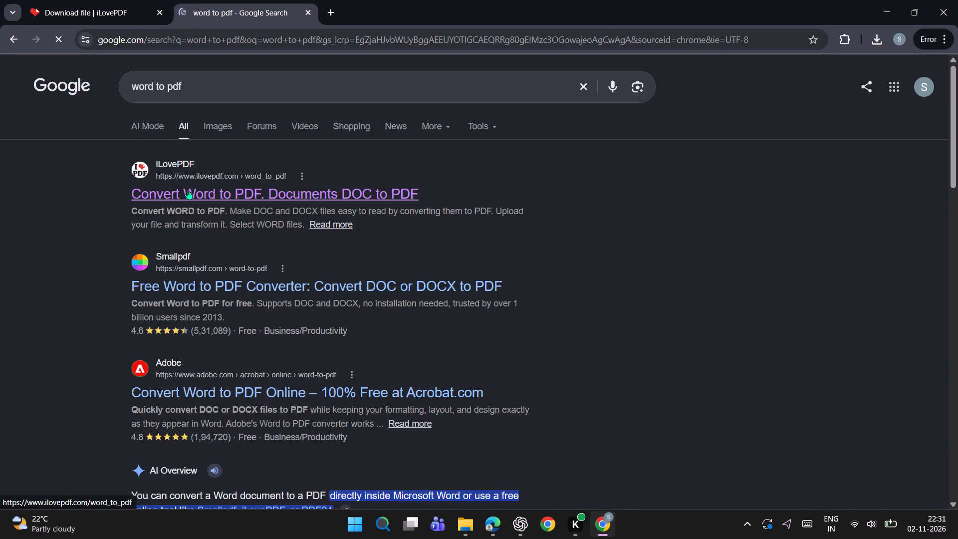
# Load the Air Passenger Demand project report DOCX from Downloads into the converter and convert it to PDF.
pyautogui.click(405, 189)
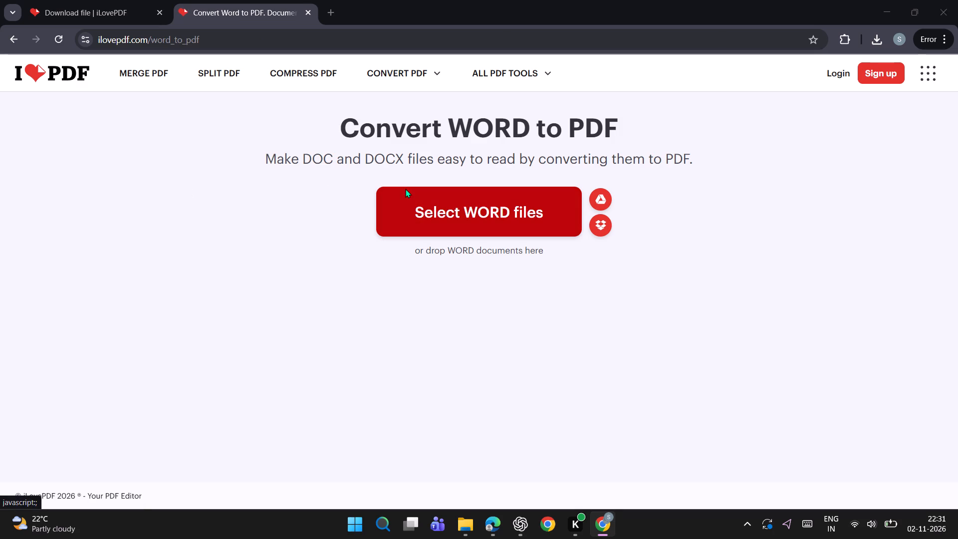
pyautogui.doubleClick(143, 120)
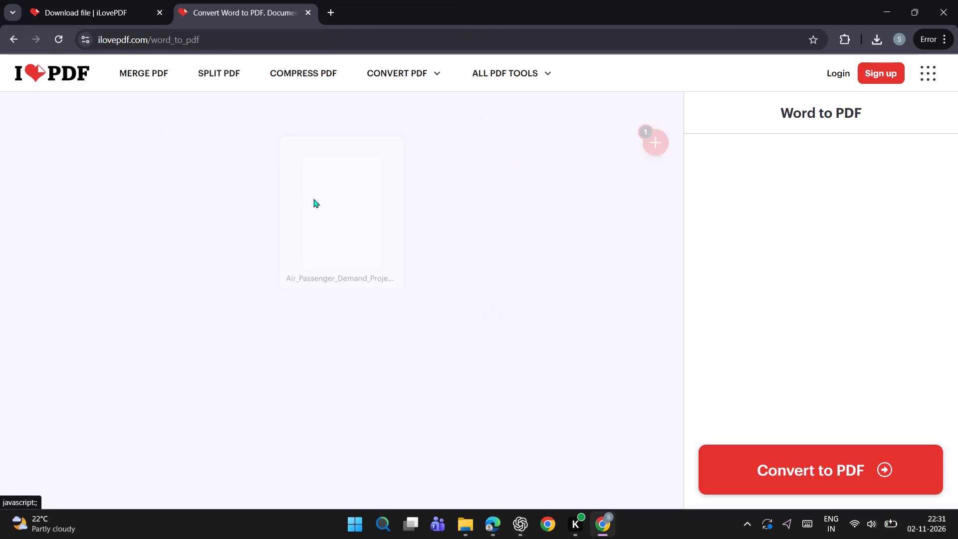
pyautogui.click(818, 455)
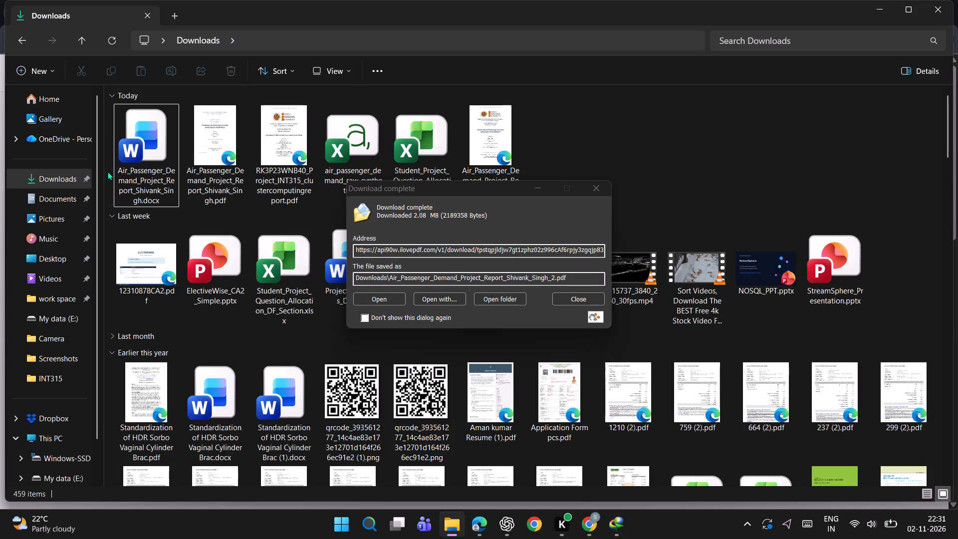
pyautogui.click(108, 49)
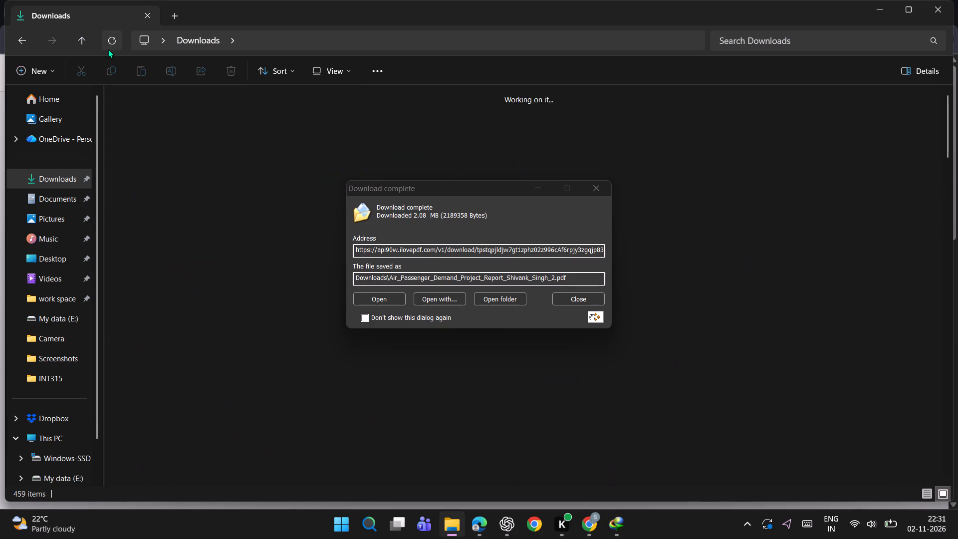
pyautogui.click(144, 182)
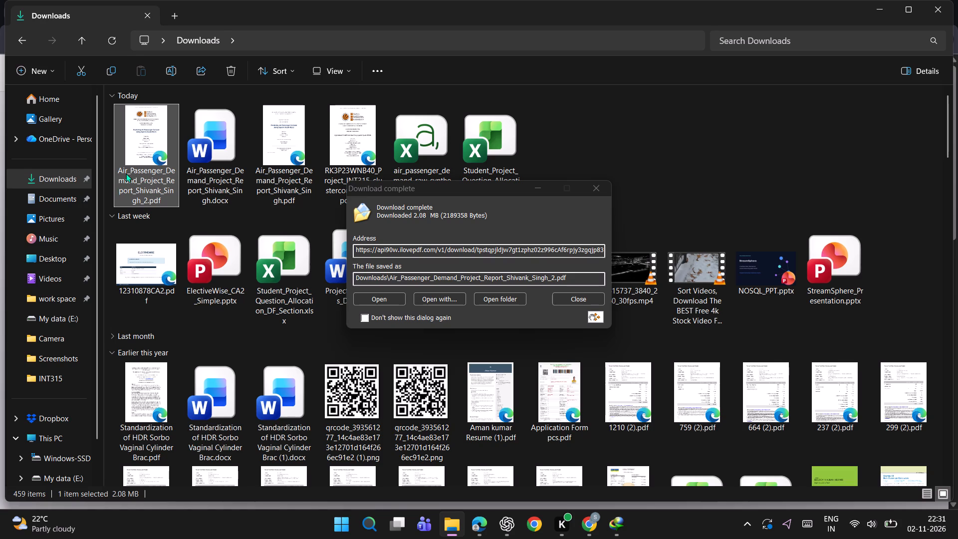
pyautogui.click(126, 171)
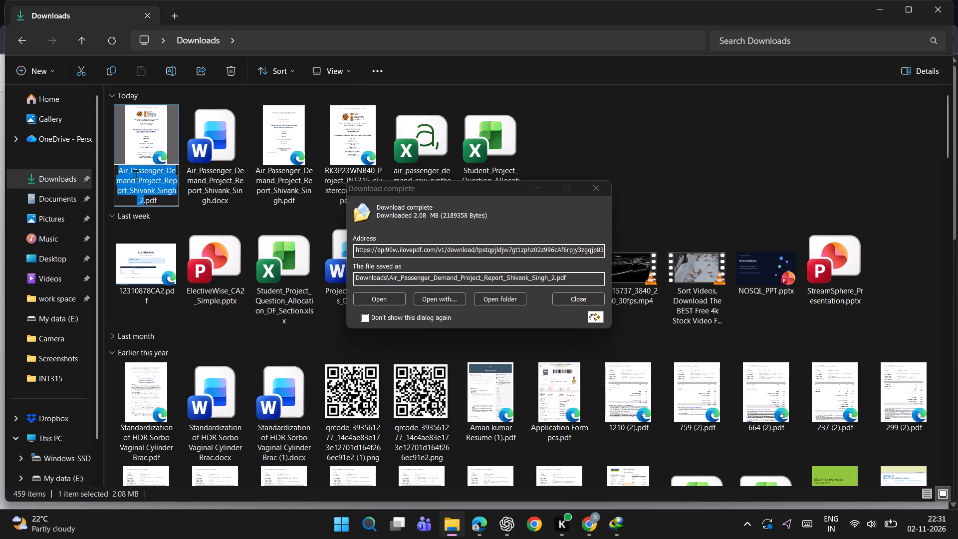
pyautogui.write('Shi')
pyautogui.write('vank')
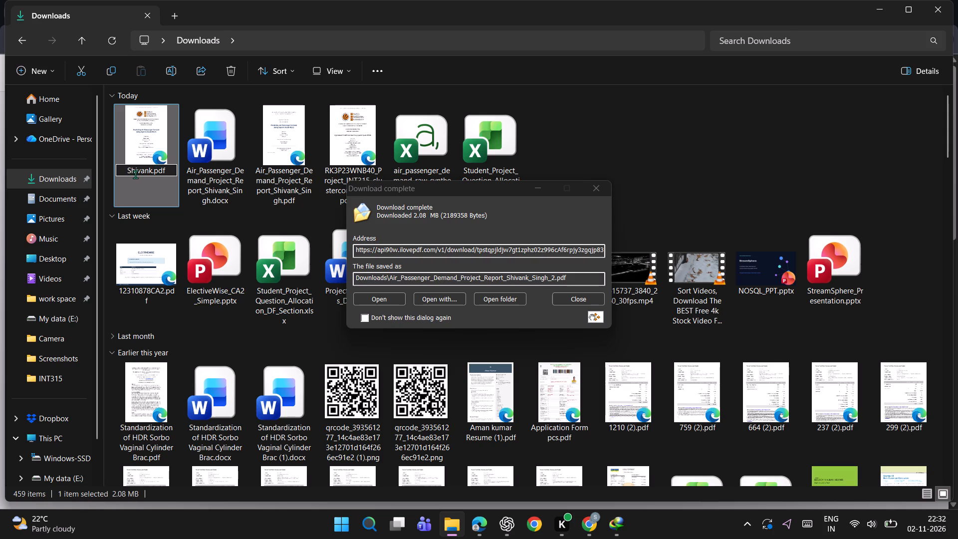
pyautogui.write('IBN')
pyautogui.hotkey('shift', 't')
pyautogui.press('BackSpace')
pyautogui.press('BackSpace')
pyautogui.press('BackSpace')
pyautogui.write('NT')
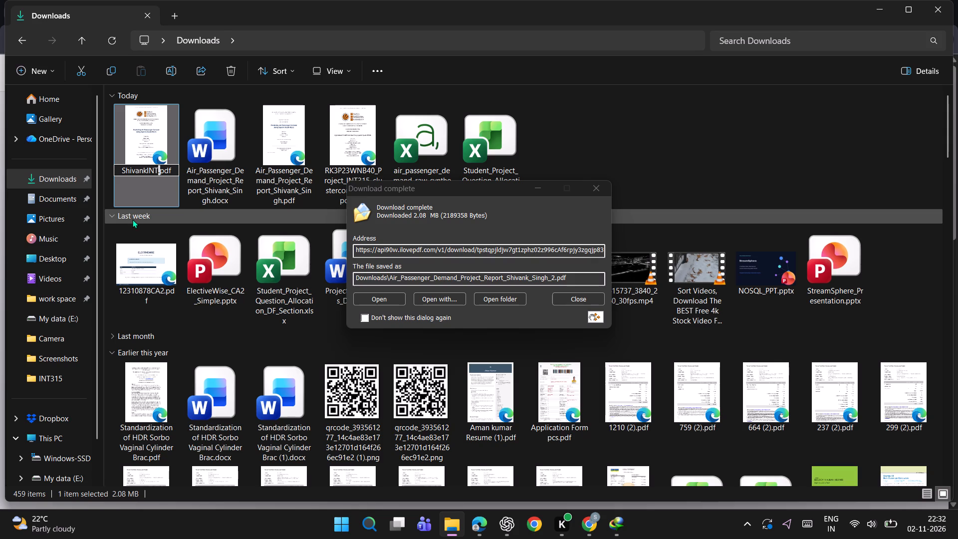
pyautogui.write('31')
pyautogui.press('5')
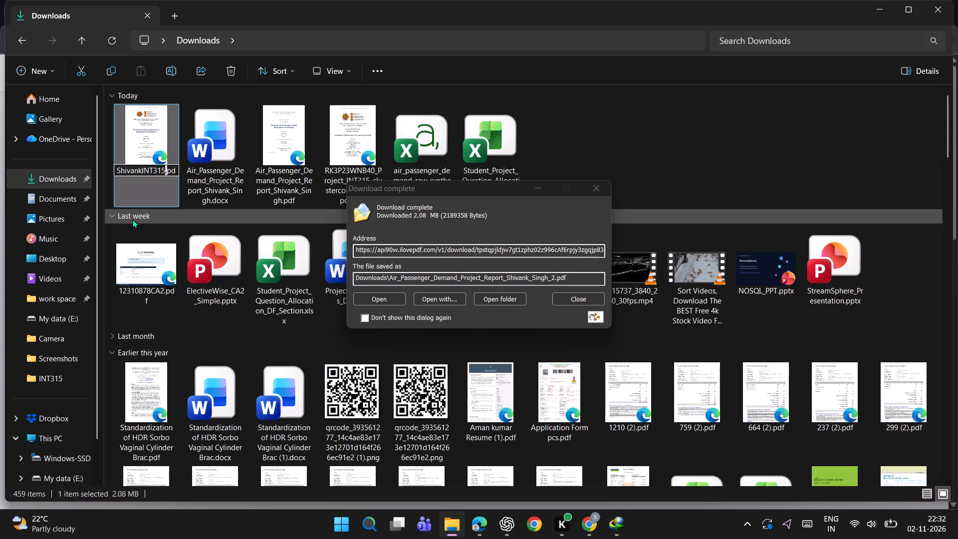
pyautogui.press('Return')
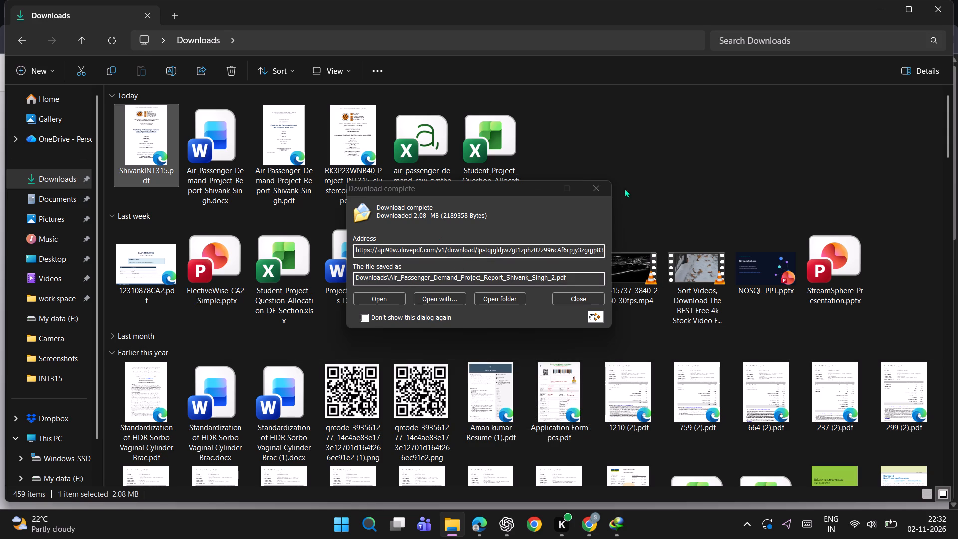
pyautogui.click(600, 185)
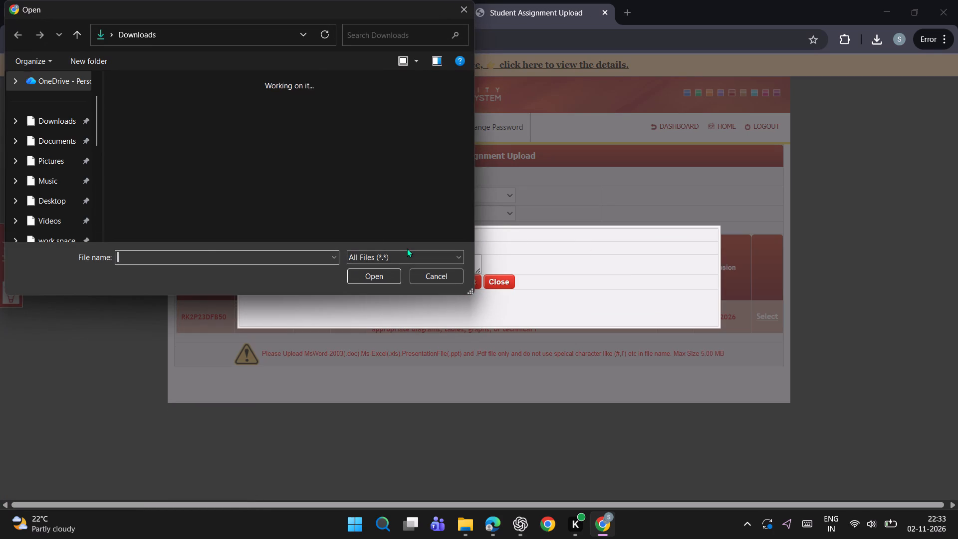
# Attach ShivankINT315.pdf from Downloads to the INT315 Cluster Computing assignment upload form.
pyautogui.doubleClick(138, 143)
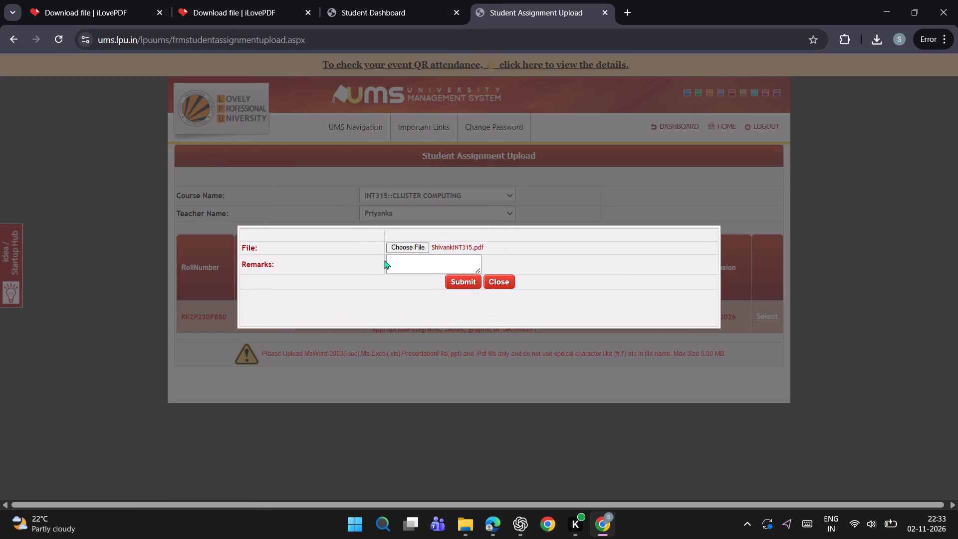
# Open ShivankINT315.pdf from Downloads and examine its cover, certificate, declaration and report sections before submission.
pyautogui.click(452, 527)
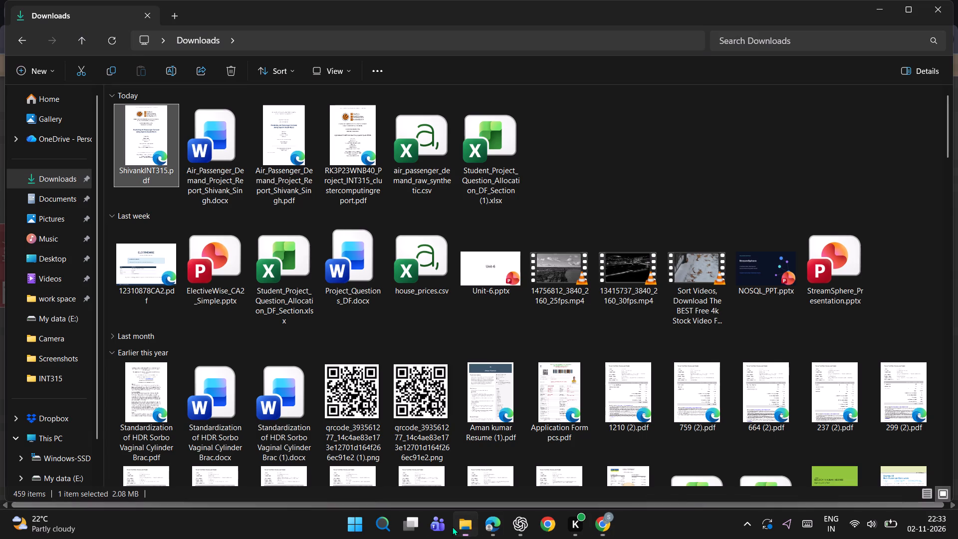
pyautogui.doubleClick(151, 151)
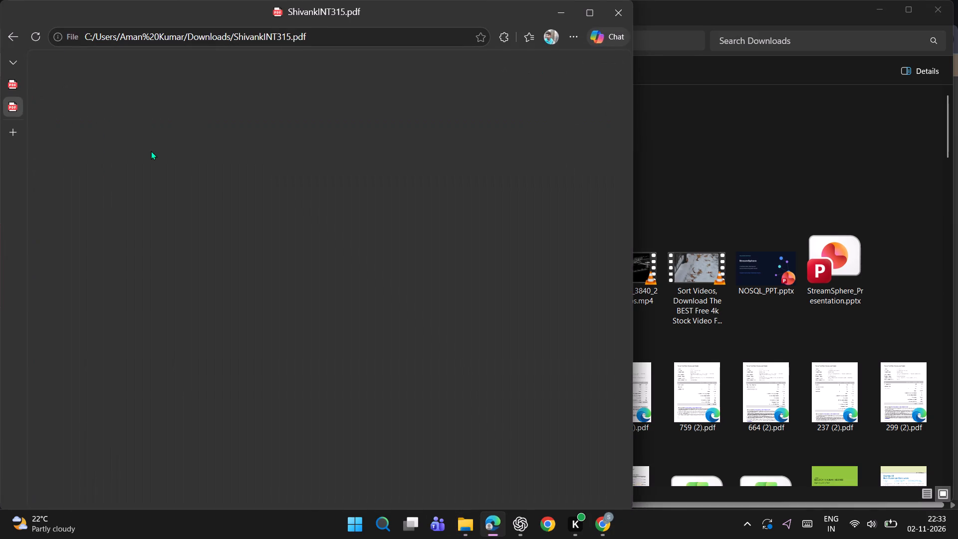
pyautogui.click(584, 21)
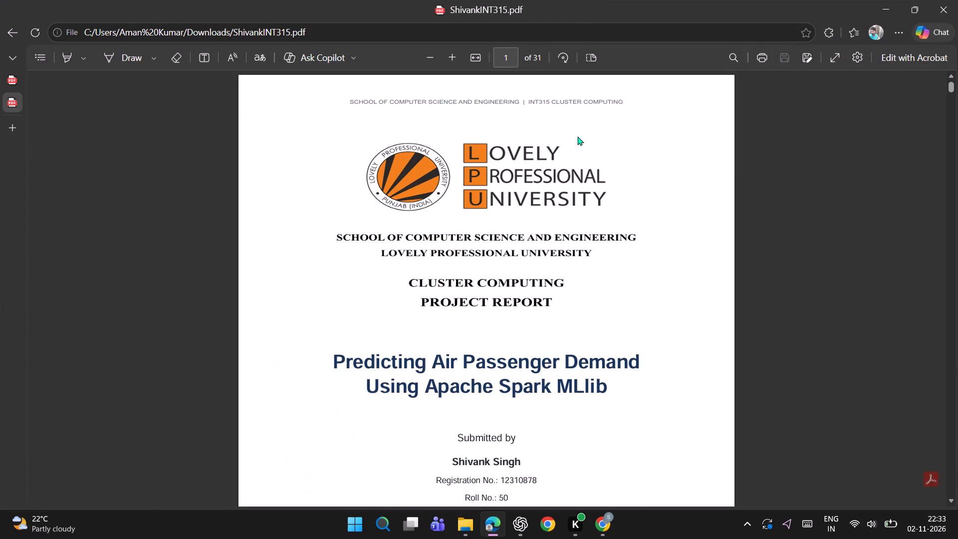
pyautogui.scroll(-1, 555, 231)
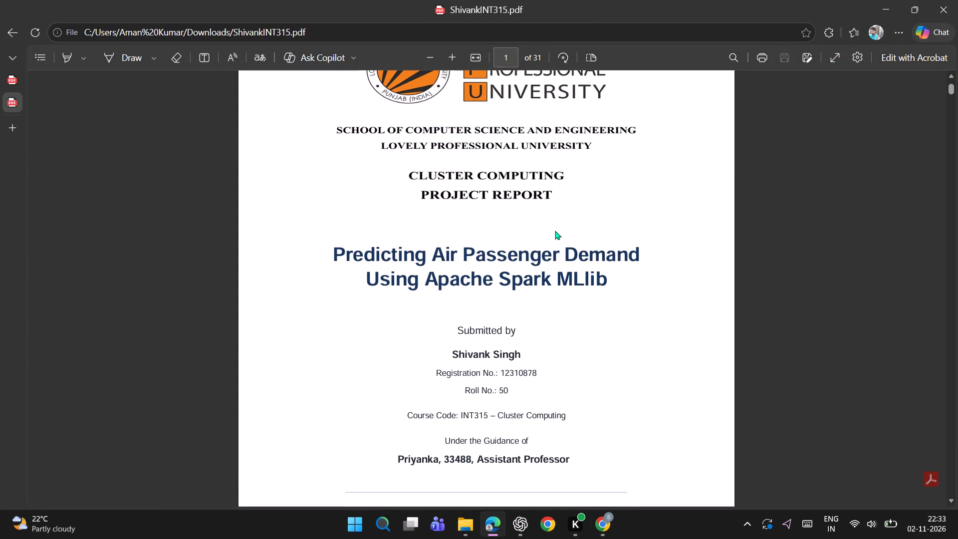
pyautogui.scroll(-1, 555, 231)
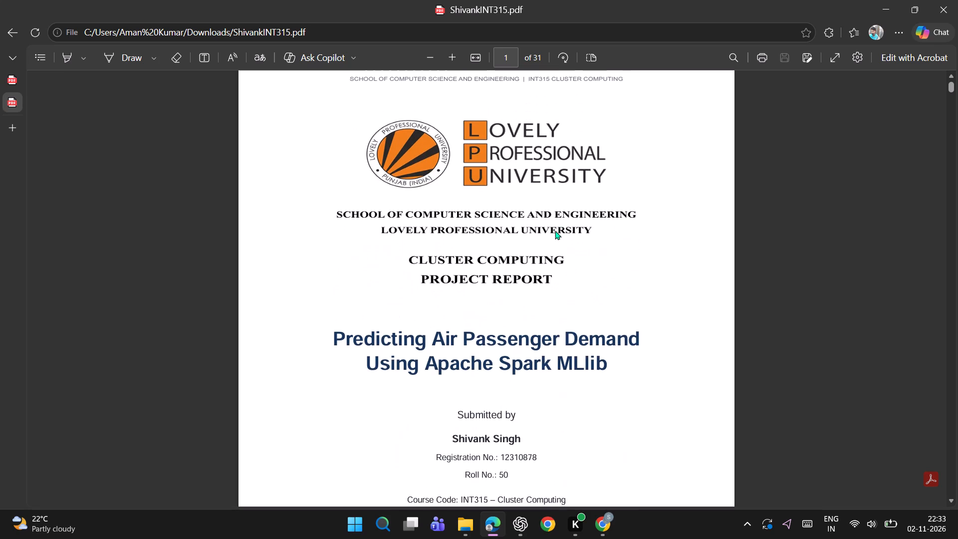
pyautogui.scroll(-3, 555, 231)
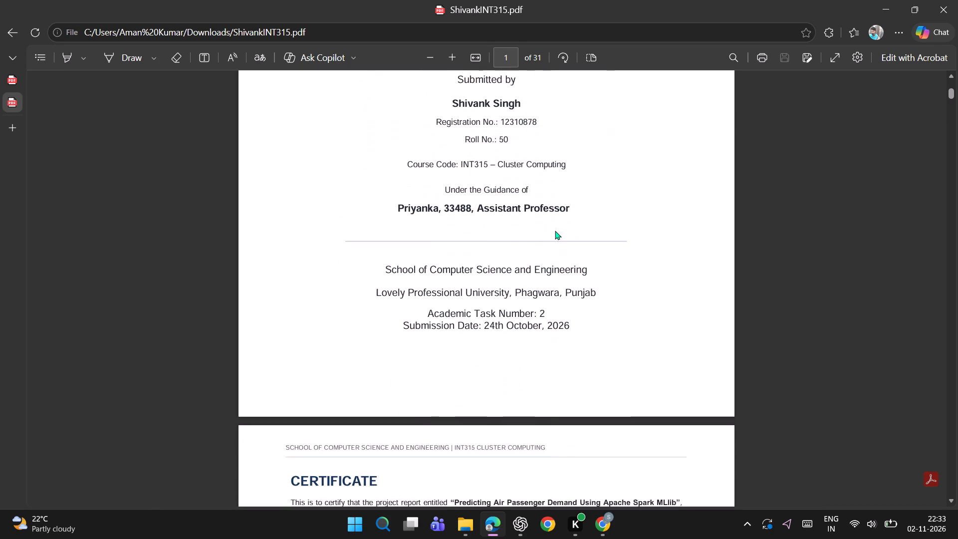
pyautogui.scroll(-2, 555, 231)
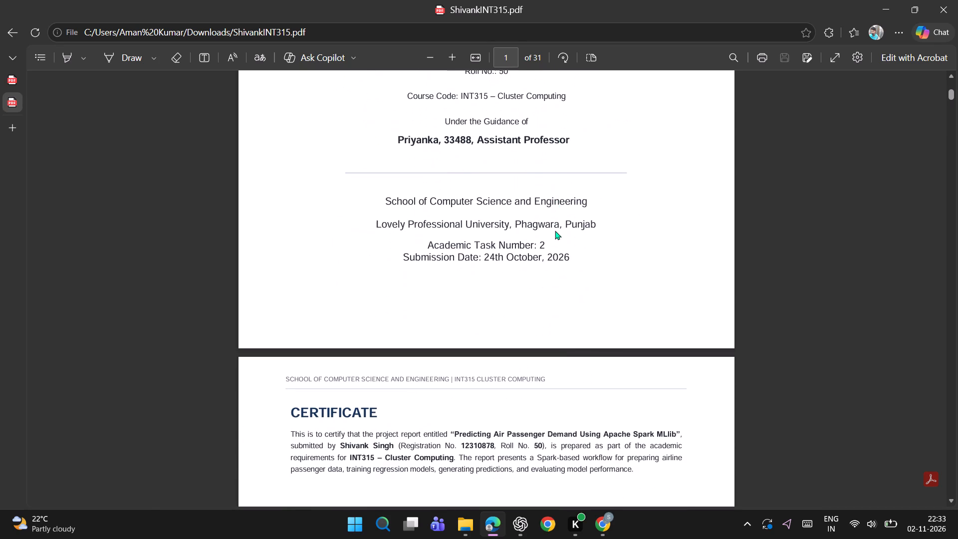
pyautogui.scroll(-1, 555, 231)
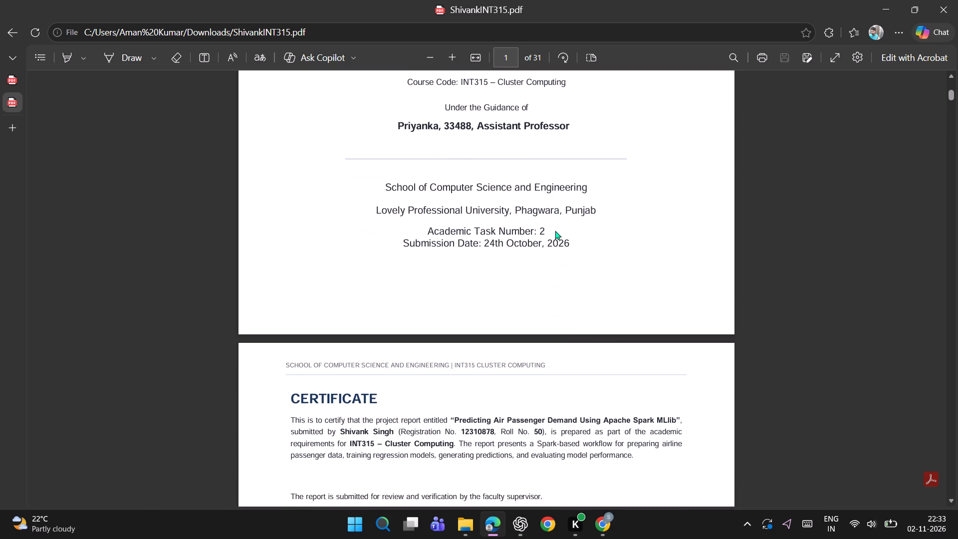
pyautogui.scroll(-3, 555, 231)
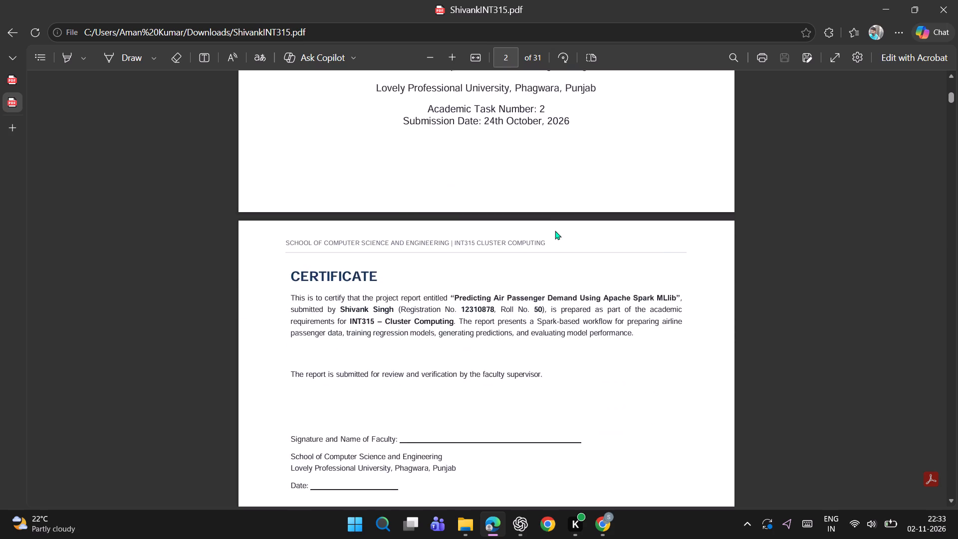
pyautogui.scroll(-3, 555, 231)
pyautogui.scroll(1, 555, 231)
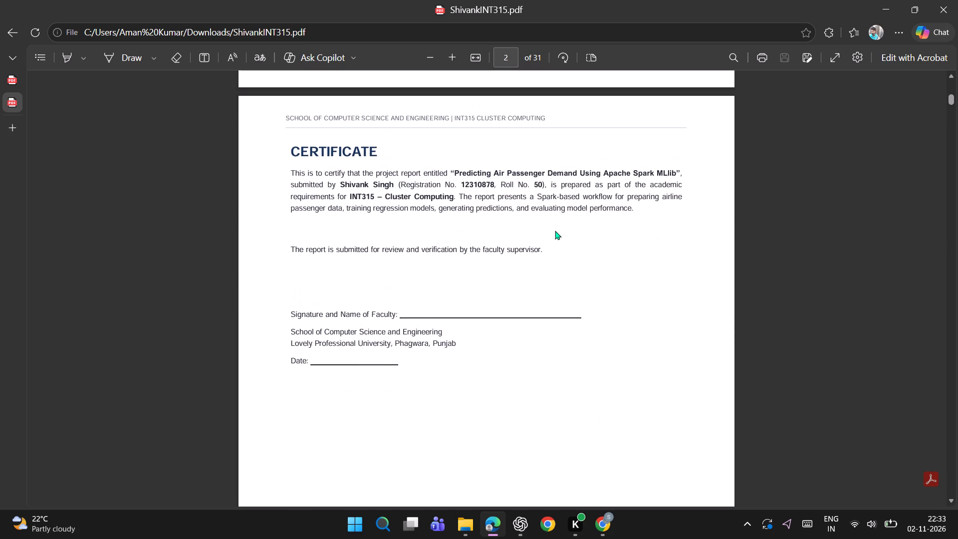
pyautogui.scroll(-5, 555, 231)
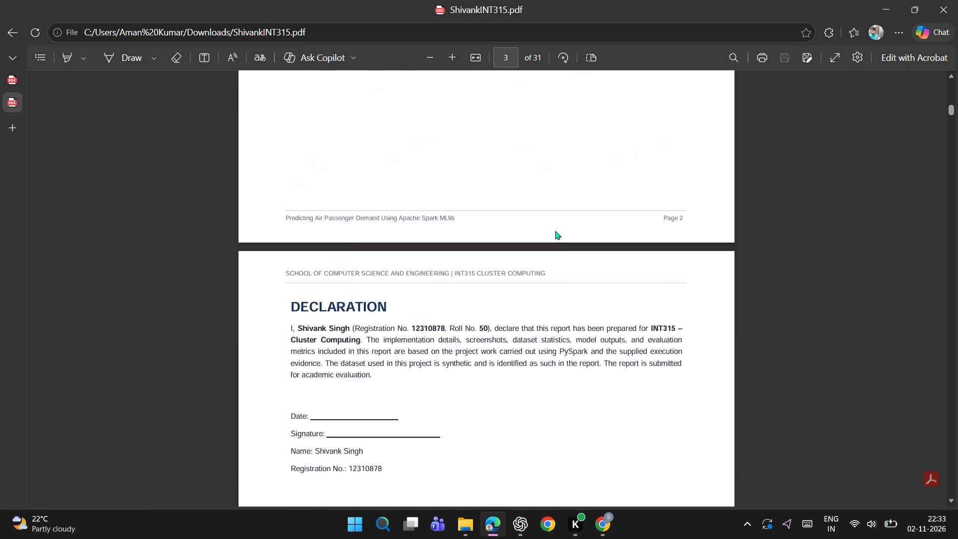
pyautogui.scroll(-13, 555, 231)
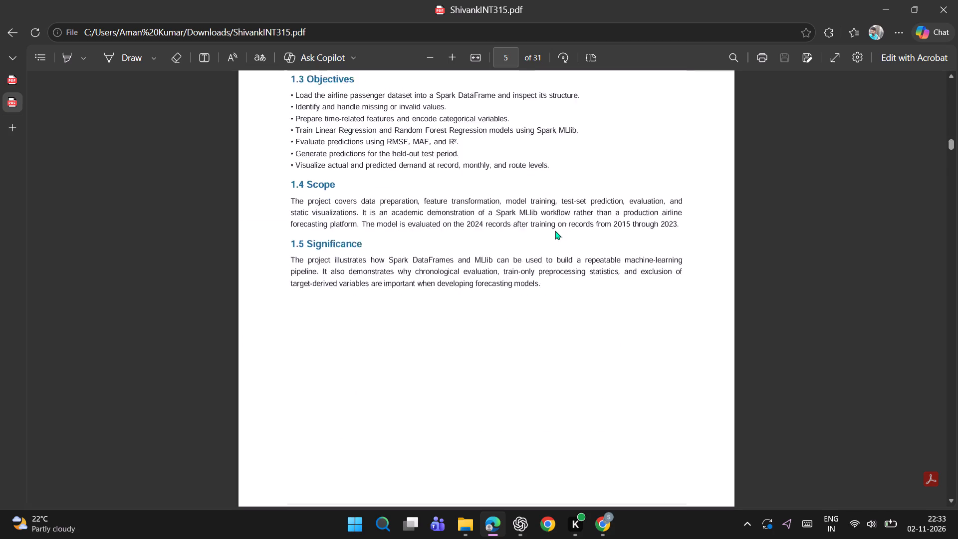
pyautogui.scroll(-12, 555, 231)
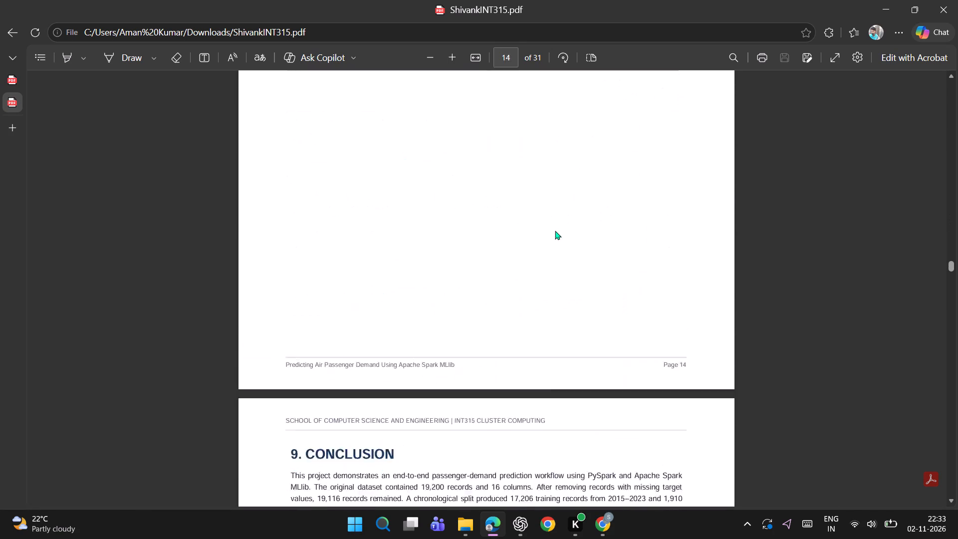
pyautogui.scroll(-5, 555, 231)
pyautogui.click(957, 0)
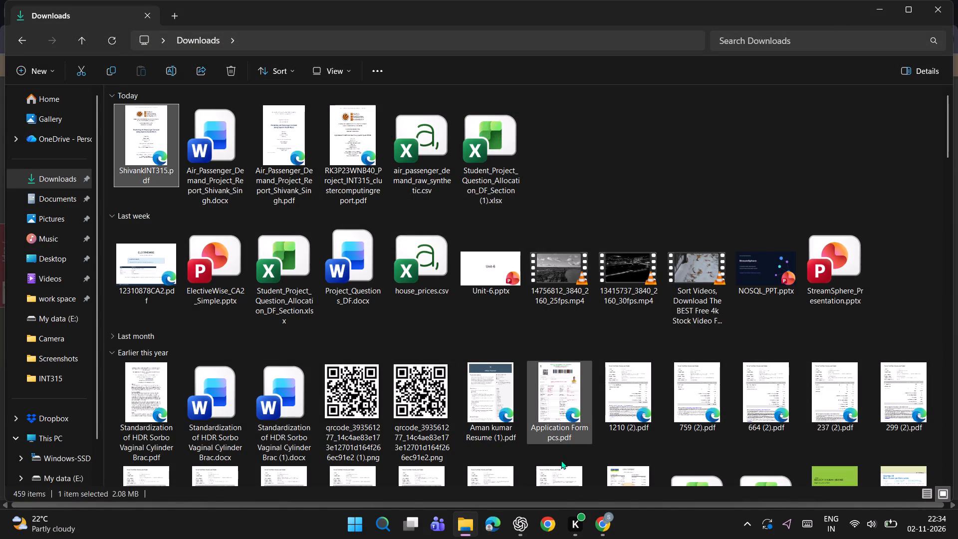
pyautogui.click(605, 522)
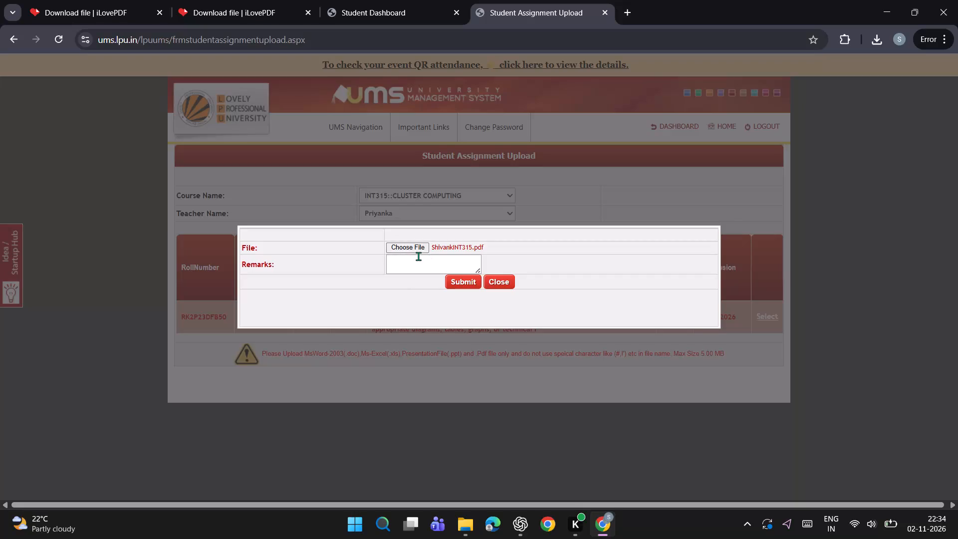